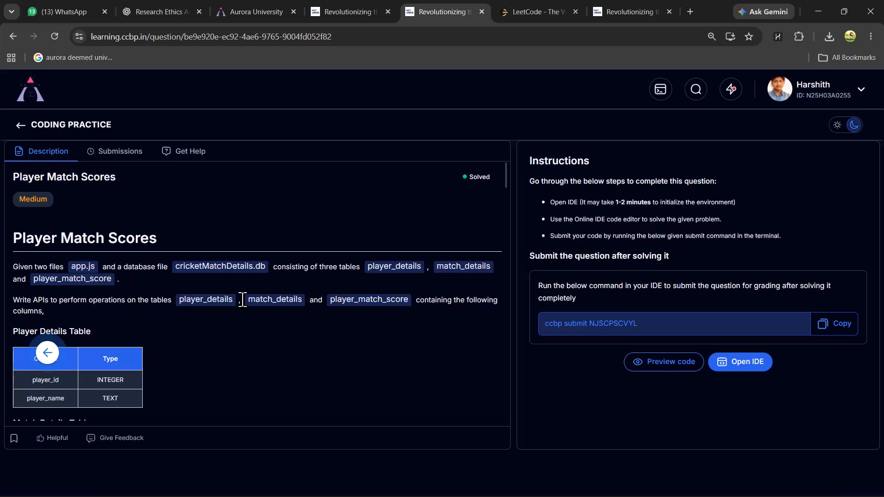
# Open the Covid-19 India question from the SQLite and Database Operations coding practice list.
pyautogui.hscroll(2, 242, 299)
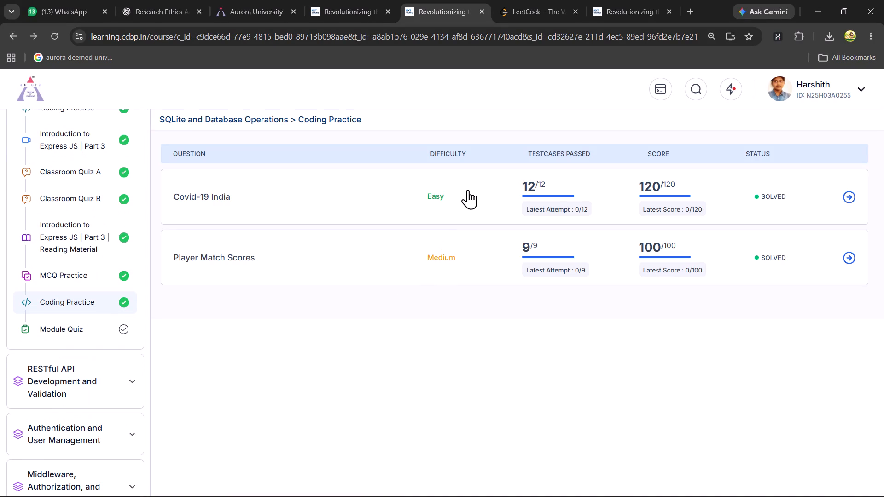
pyautogui.click(472, 183)
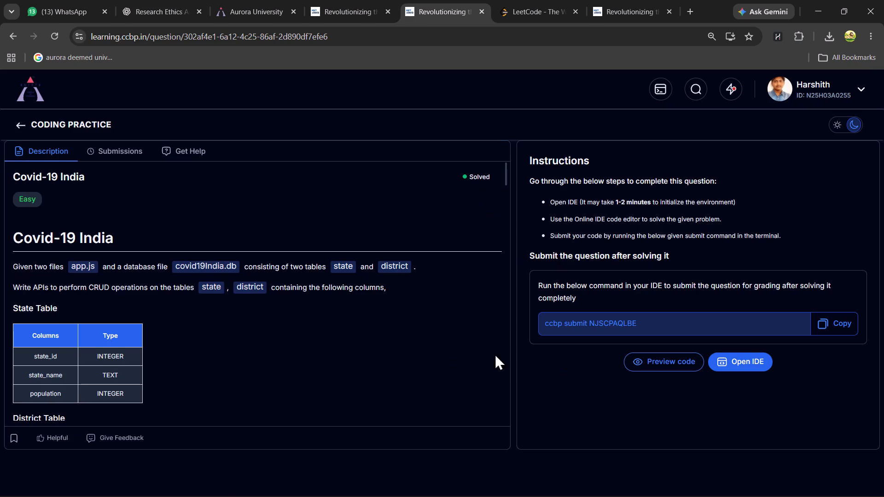
pyautogui.scroll(-1, 432, 357)
pyautogui.scroll(4, 432, 357)
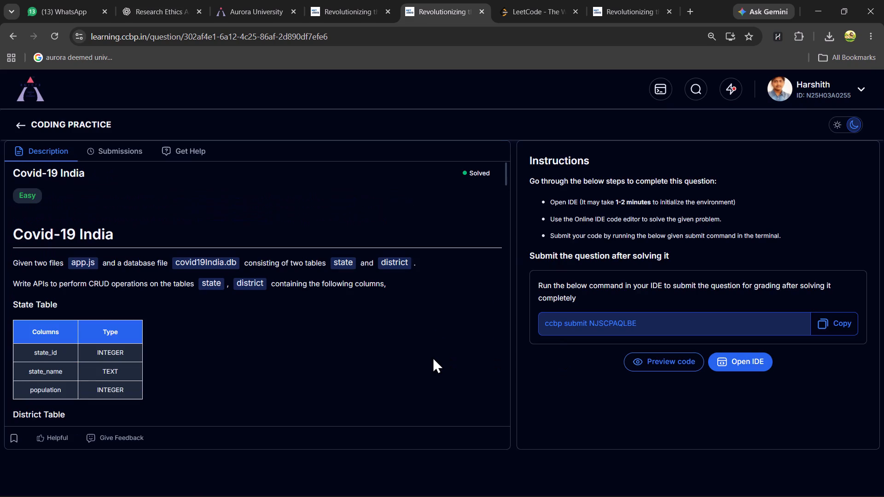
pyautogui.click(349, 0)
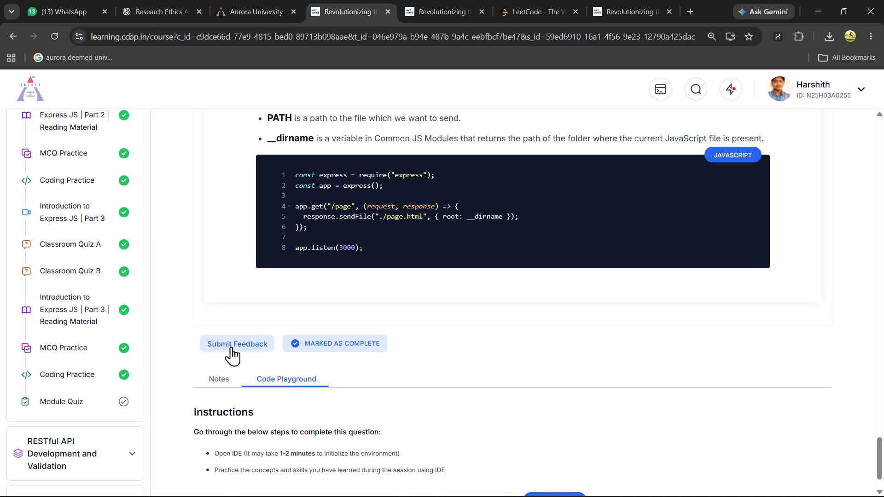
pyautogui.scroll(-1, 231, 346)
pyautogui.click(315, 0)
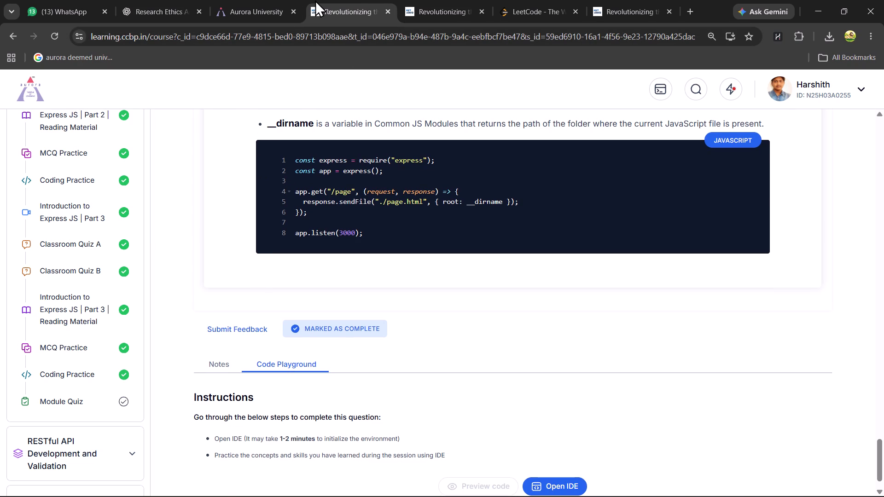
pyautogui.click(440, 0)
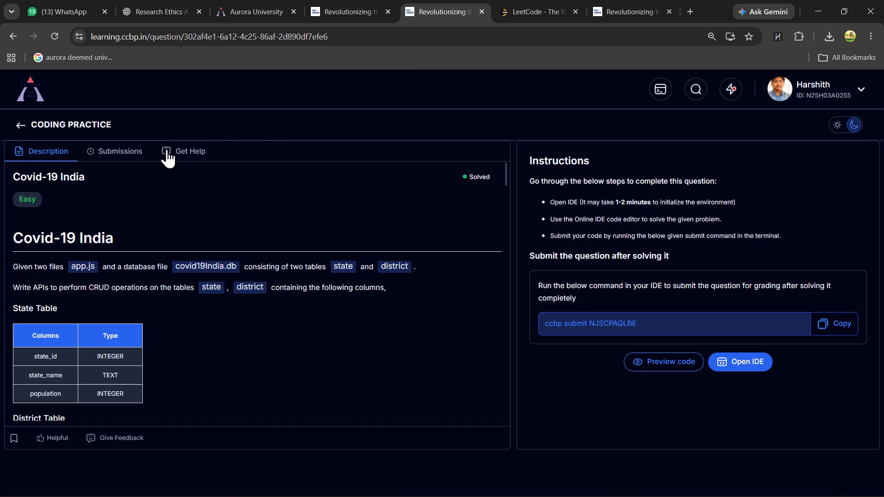
# Open the Right Answer submission of the Covid-19 India question and capture a full-screen screenshot of its details.
pyautogui.click(134, 154)
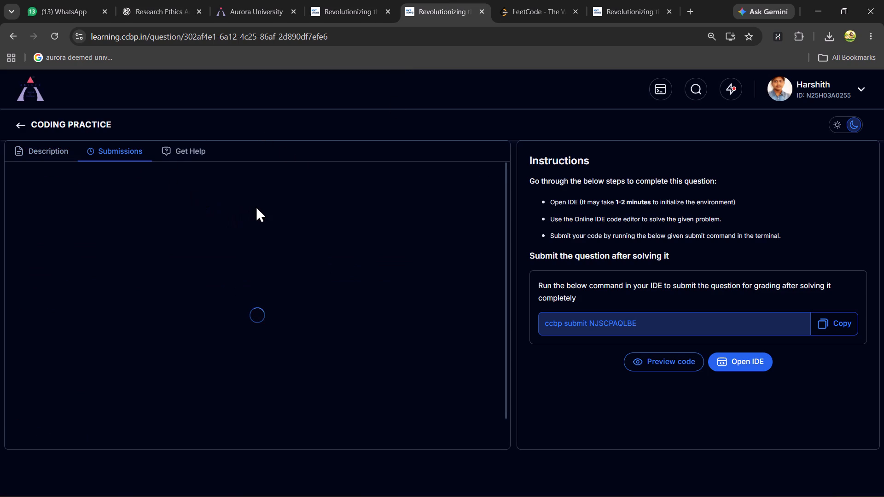
pyautogui.click(233, 286)
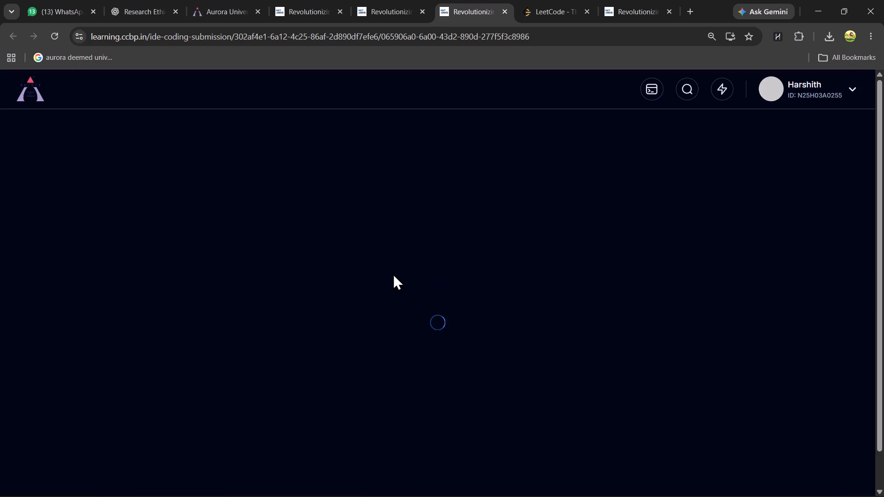
pyautogui.scroll(1, 393, 273)
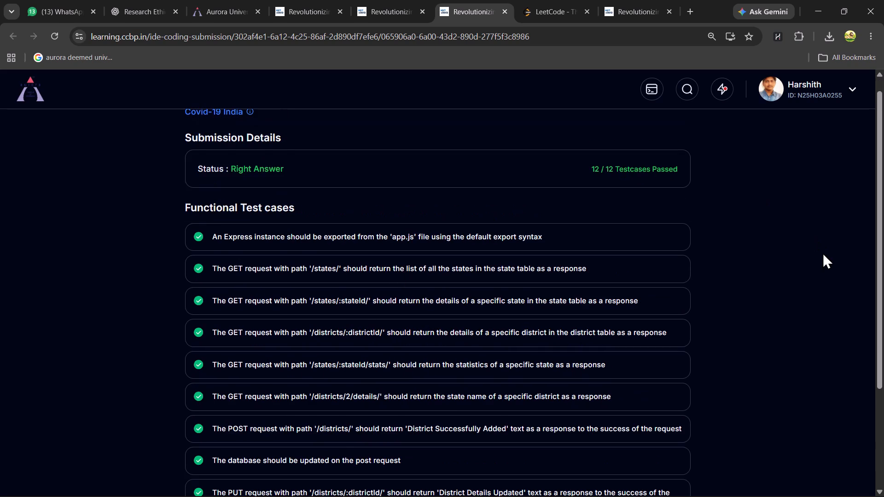
pyautogui.scroll(2, 822, 252)
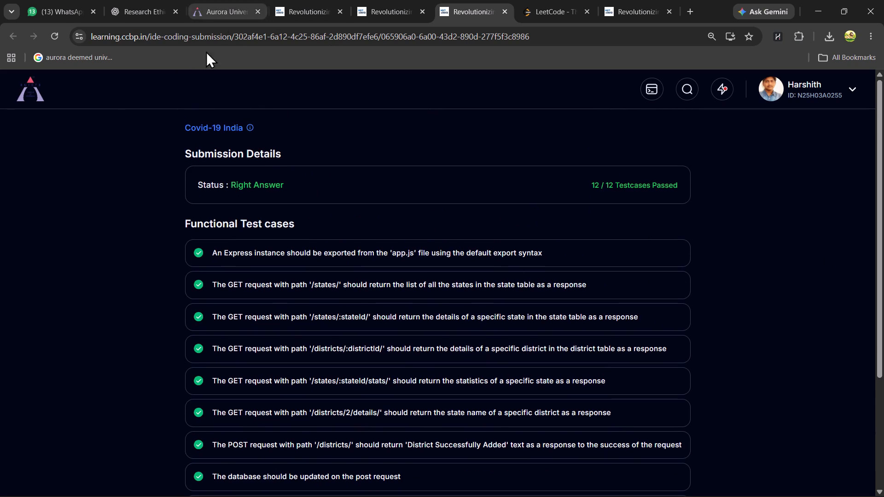
pyautogui.click(414, 0)
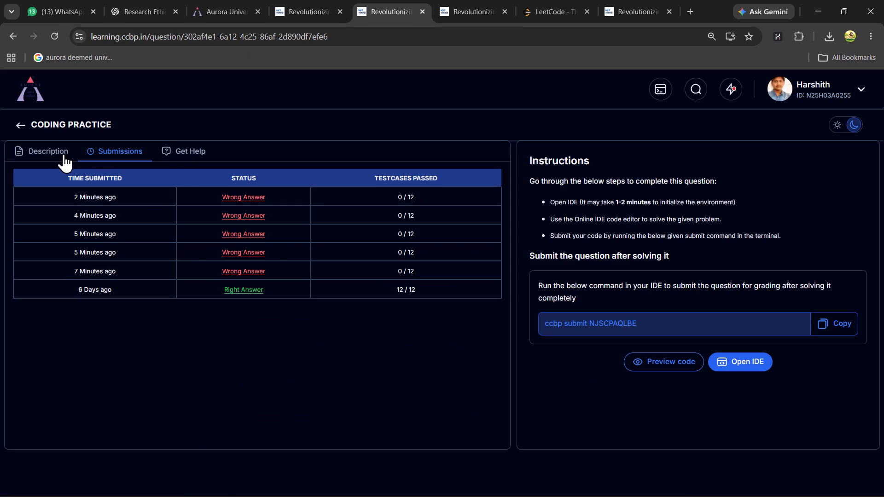
pyautogui.click(45, 143)
pyautogui.scroll(1, 162, 221)
pyautogui.click(117, 151)
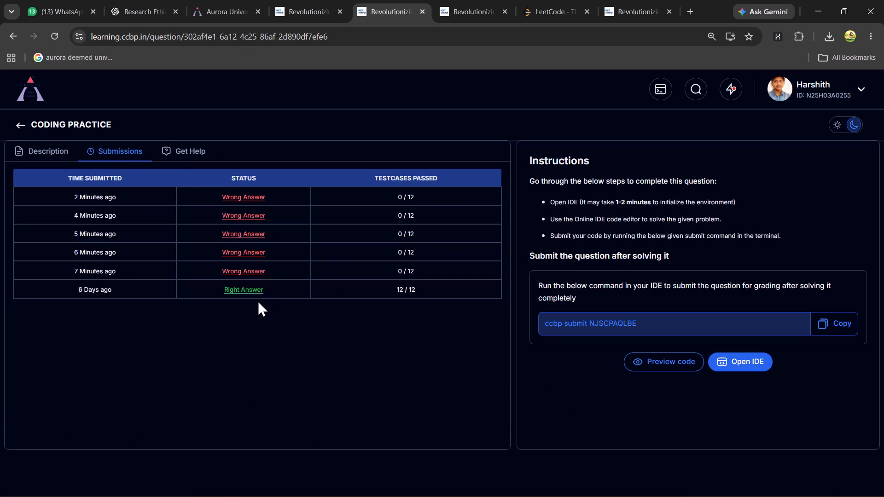
pyautogui.click(253, 291)
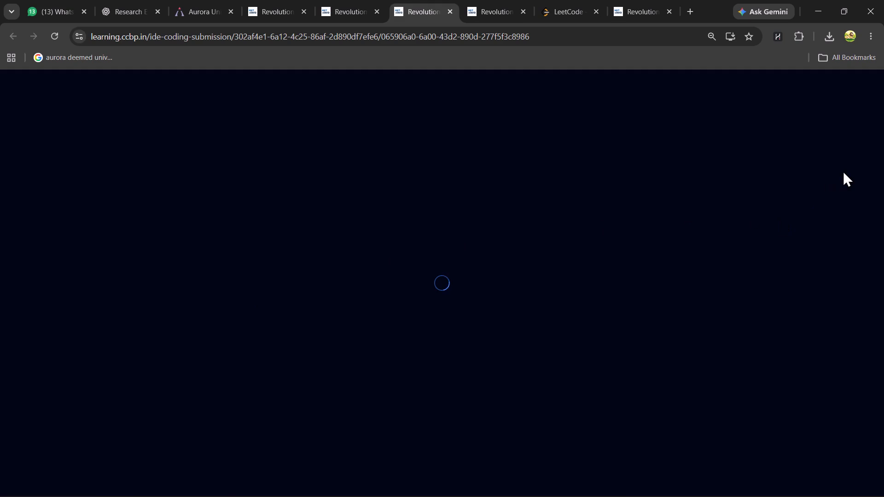
pyautogui.click(814, 169)
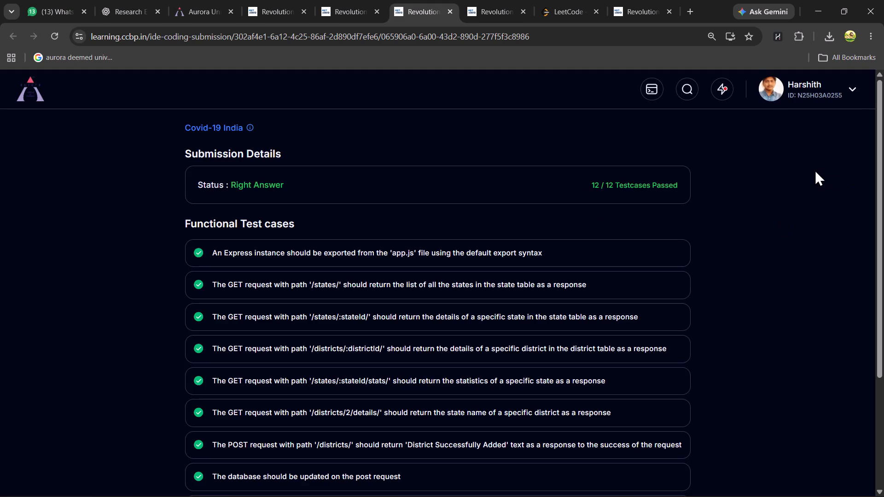
pyautogui.press('super+Print')
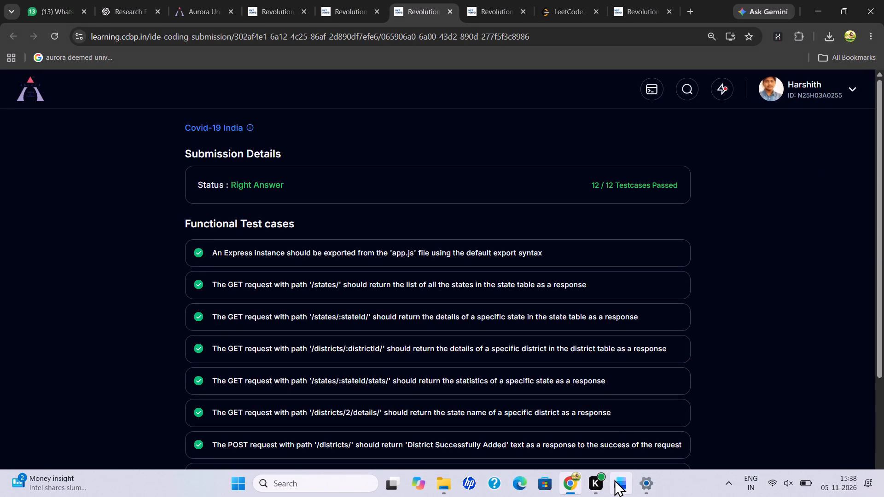
# In Word's lab 3 backend document, replace the light-themed Covid-19 India submission image above Question 2 with the captured screenshot.
pyautogui.click(614, 480)
pyautogui.scroll(5, 449, 223)
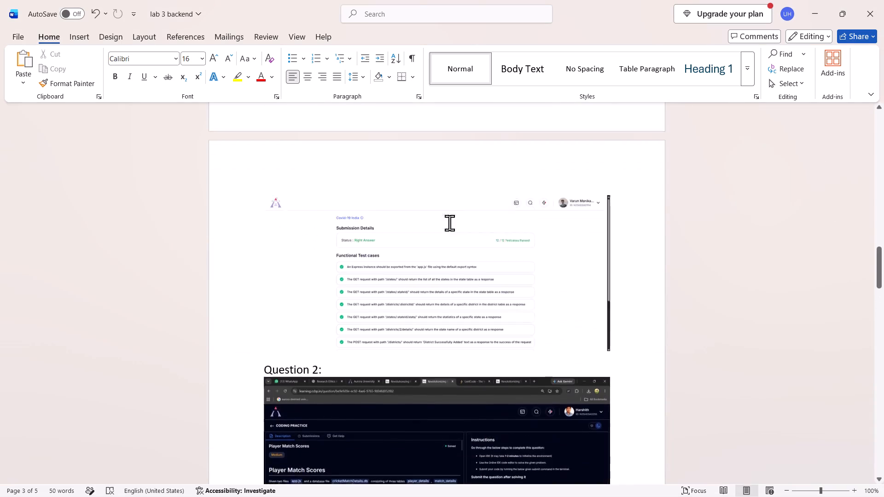
pyautogui.scroll(2, 449, 223)
pyautogui.scroll(-1, 451, 214)
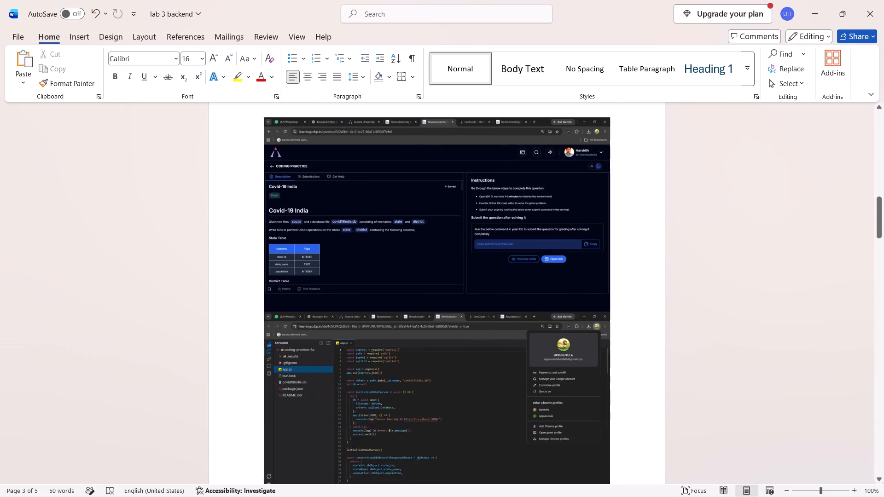
pyautogui.scroll(-3, 432, 313)
pyautogui.scroll(1, 442, 276)
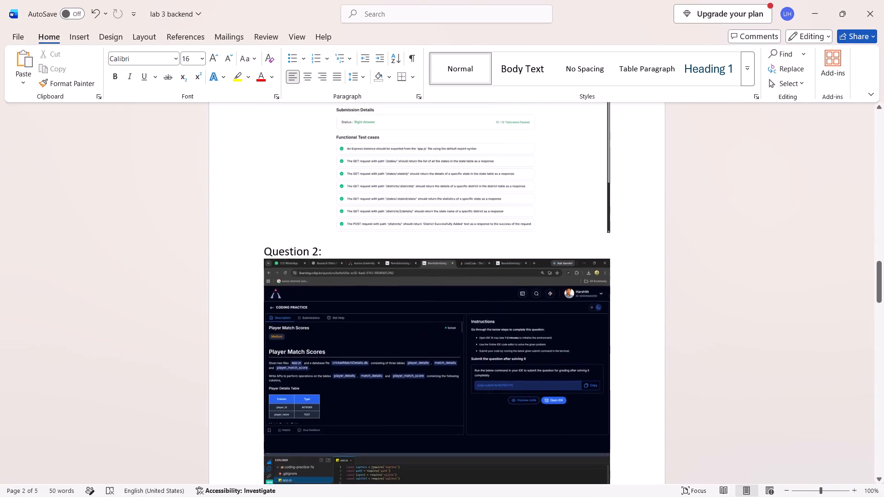
pyautogui.scroll(1, 442, 276)
pyautogui.click(456, 243)
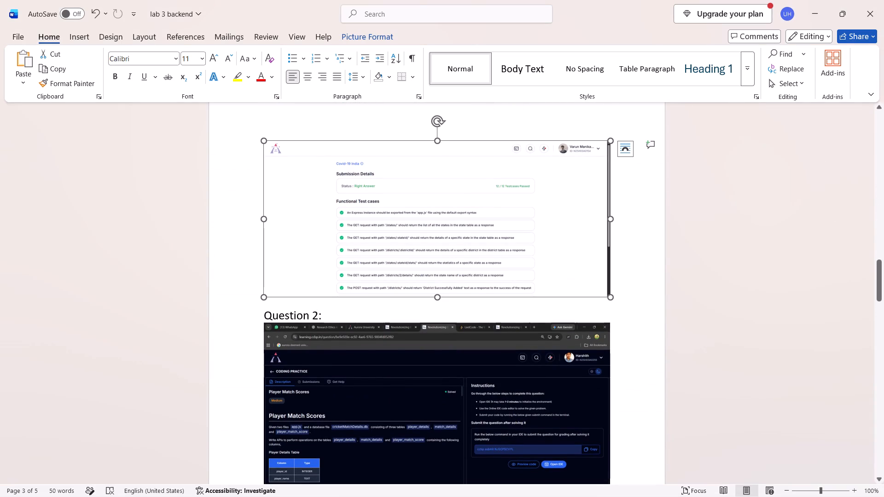
pyautogui.press('Delete')
pyautogui.hotkey('ctrl', 'v')
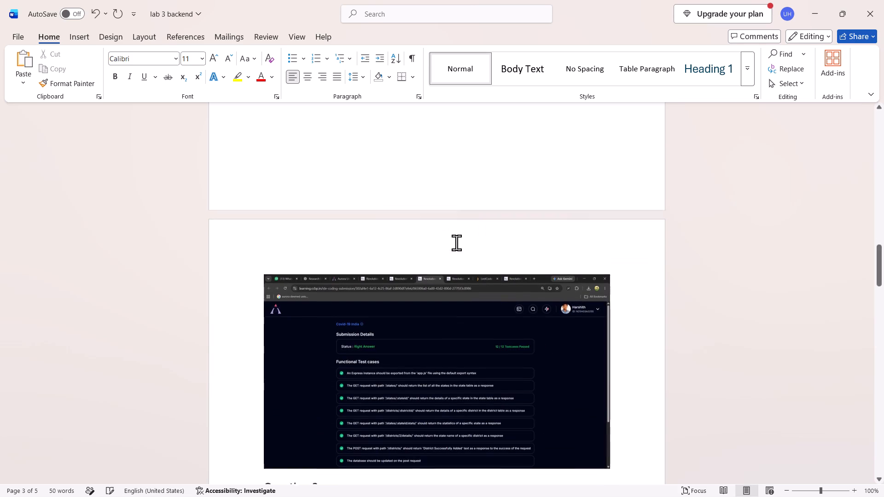
pyautogui.scroll(-4, 456, 243)
pyautogui.scroll(1, 456, 243)
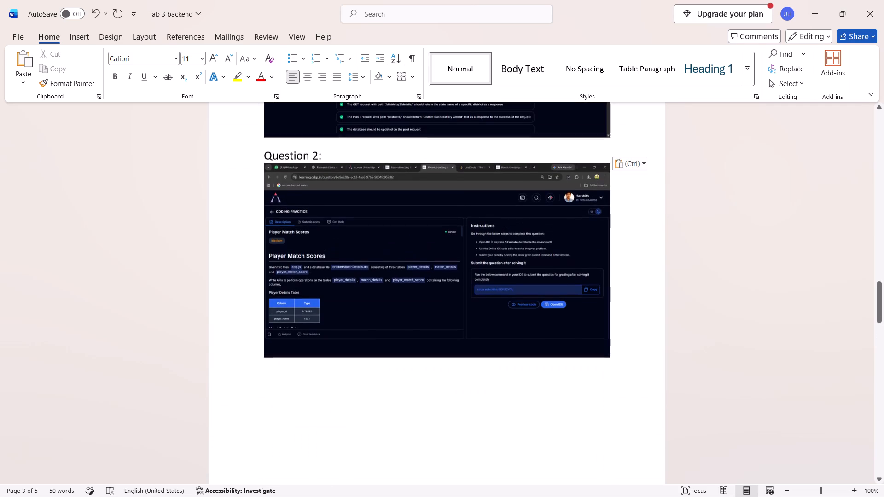
pyautogui.scroll(-3, 539, 439)
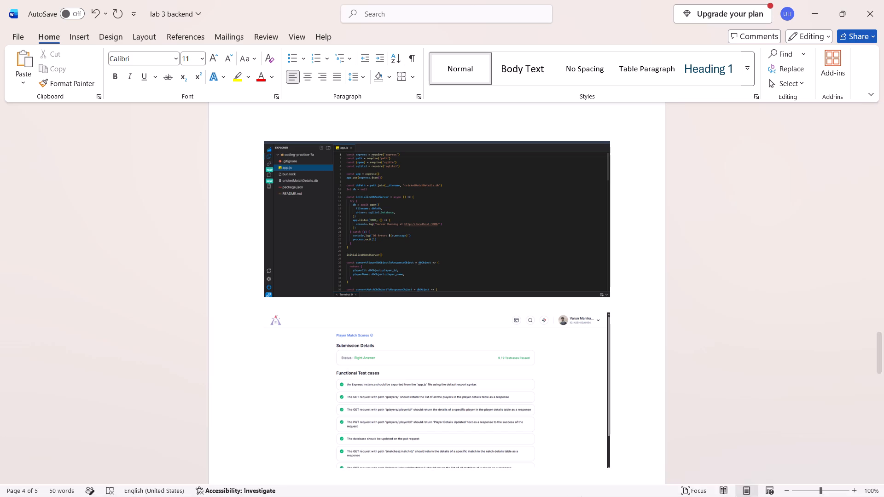
# Switch to Chrome and close both Covid-19 India submission details pages, keeping the question page open.
pyautogui.click(573, 486)
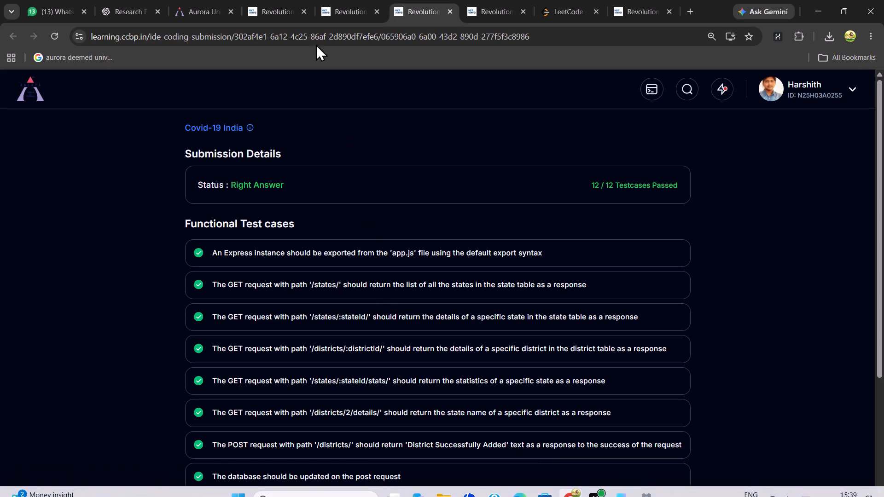
pyautogui.click(448, 9)
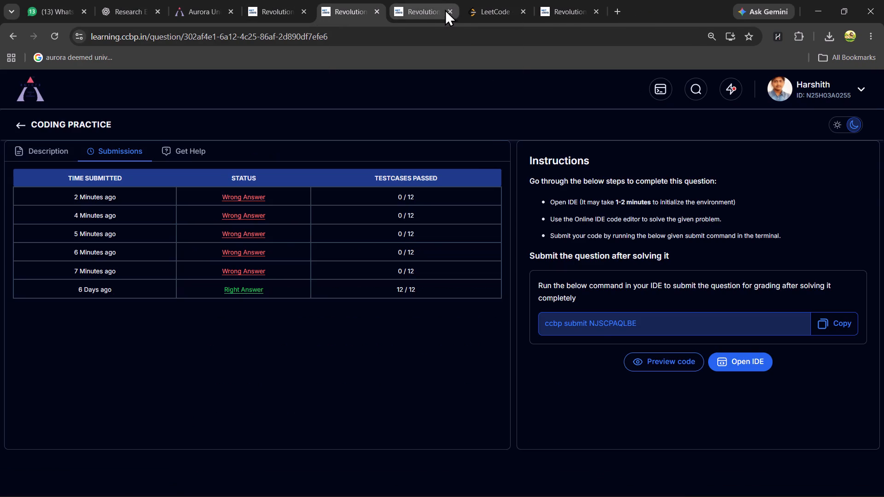
pyautogui.click(418, 13)
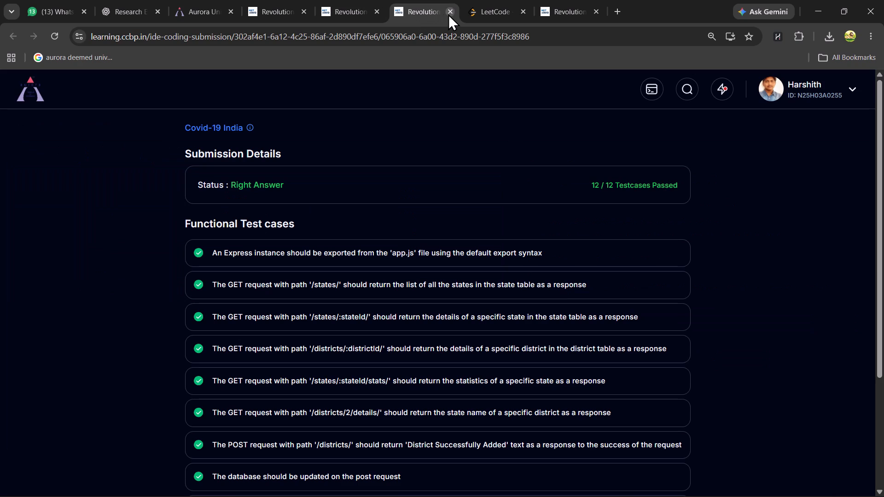
pyautogui.click(448, 14)
pyautogui.click(362, 2)
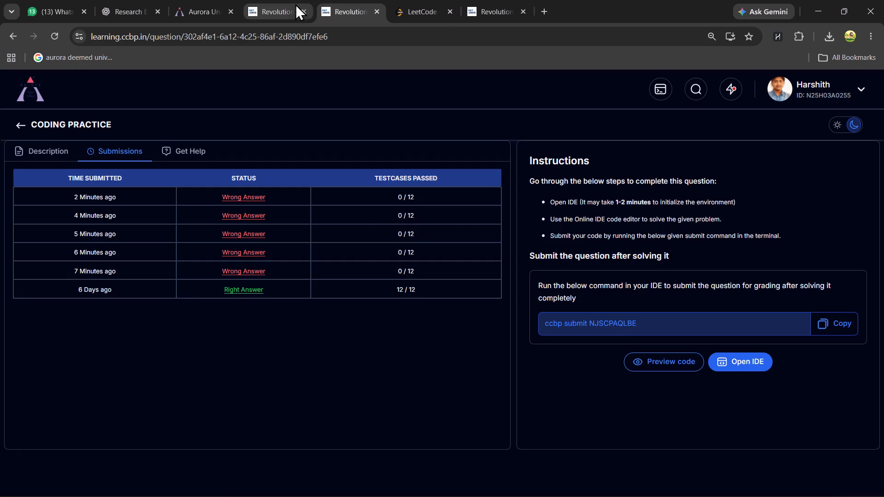
pyautogui.click(377, 12)
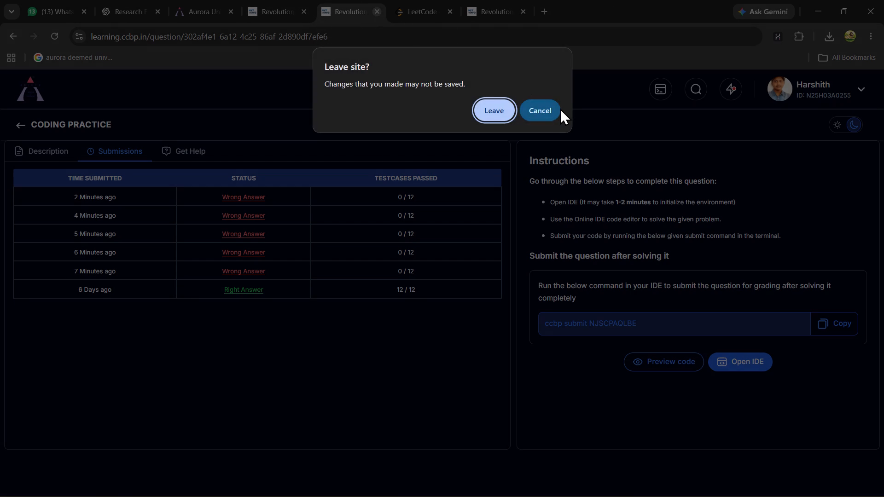
pyautogui.click(560, 108)
# Return to the course and open the first question of the first Coding Practice under RESTful API Development and Validation.
pyautogui.hscroll(4, 374, 150)
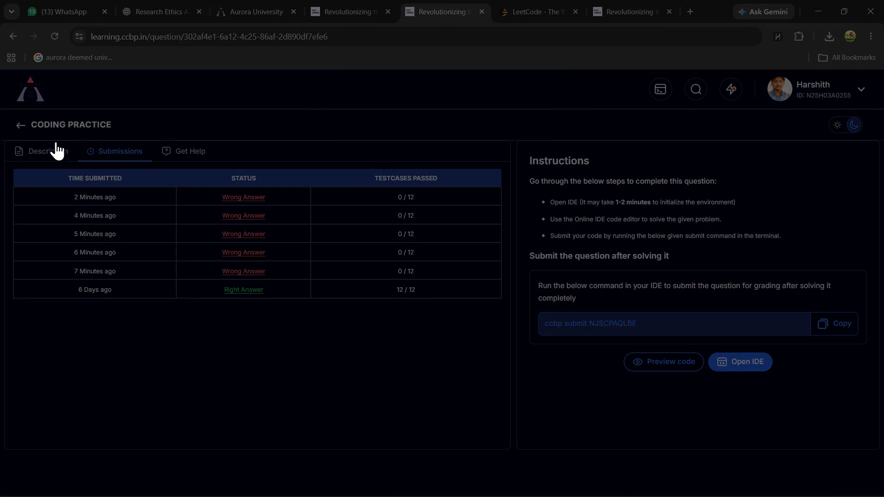
pyautogui.click(20, 126)
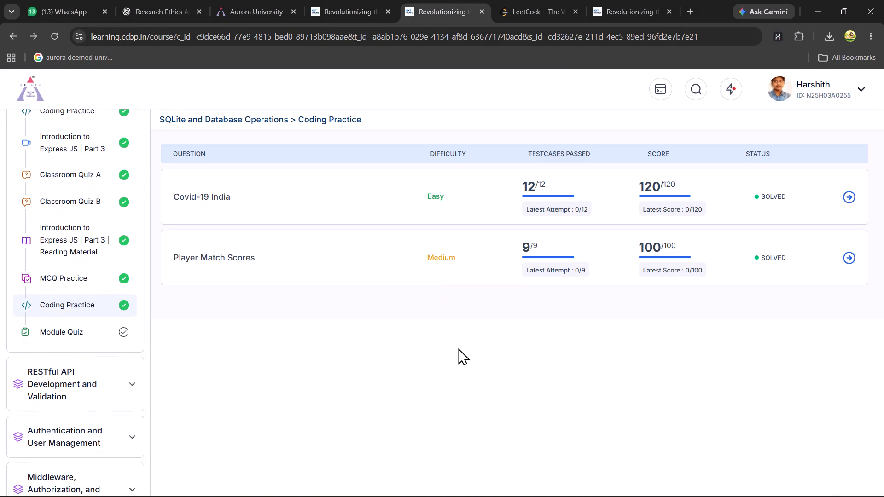
pyautogui.click(84, 384)
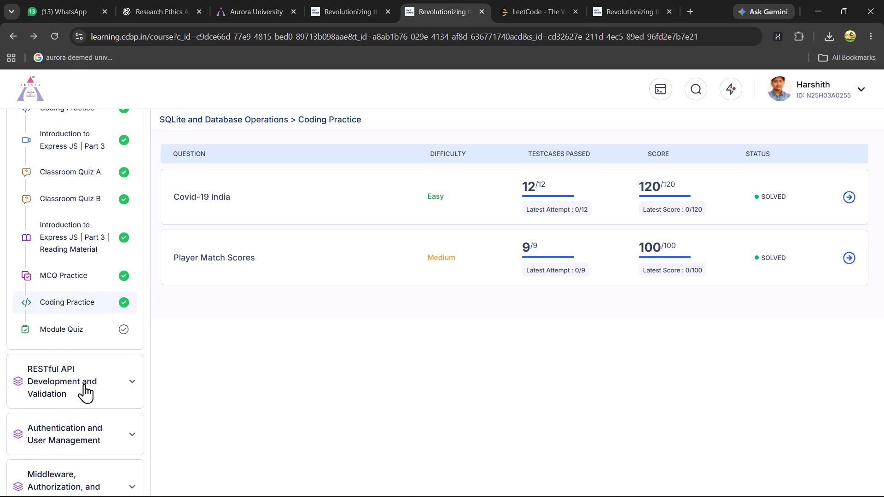
pyautogui.scroll(4, 55, 210)
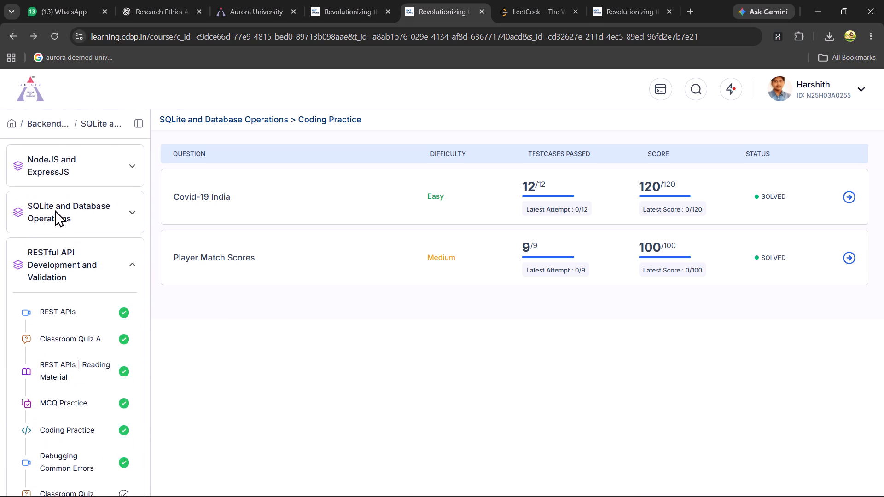
pyautogui.scroll(-1, 56, 207)
pyautogui.click(88, 350)
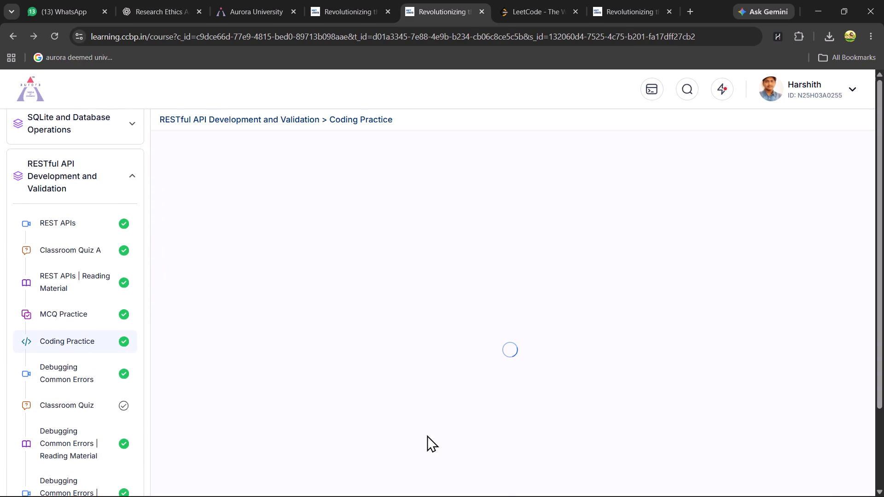
pyautogui.click(547, 197)
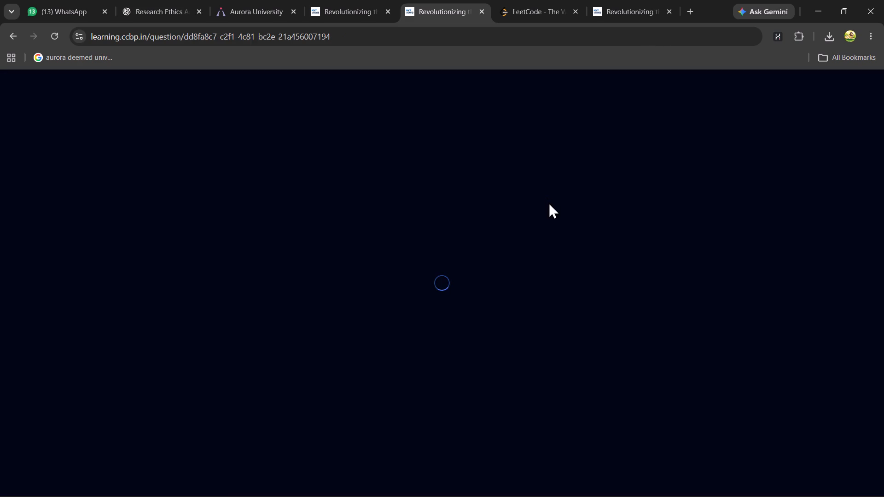
pyautogui.scroll(-2, 338, 318)
pyautogui.scroll(6, 338, 318)
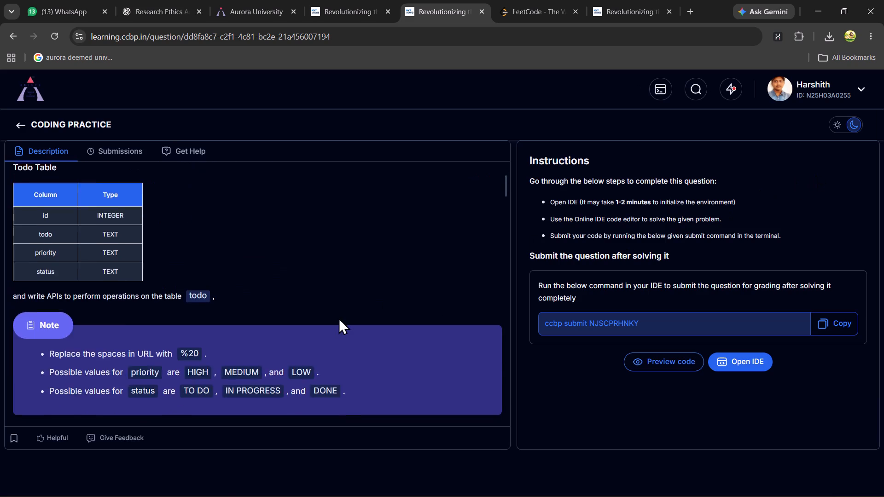
# Capture a full-screen screenshot of the top of the Todo Application question's description.
pyautogui.scroll(-3, 339, 310)
pyautogui.scroll(4, 339, 310)
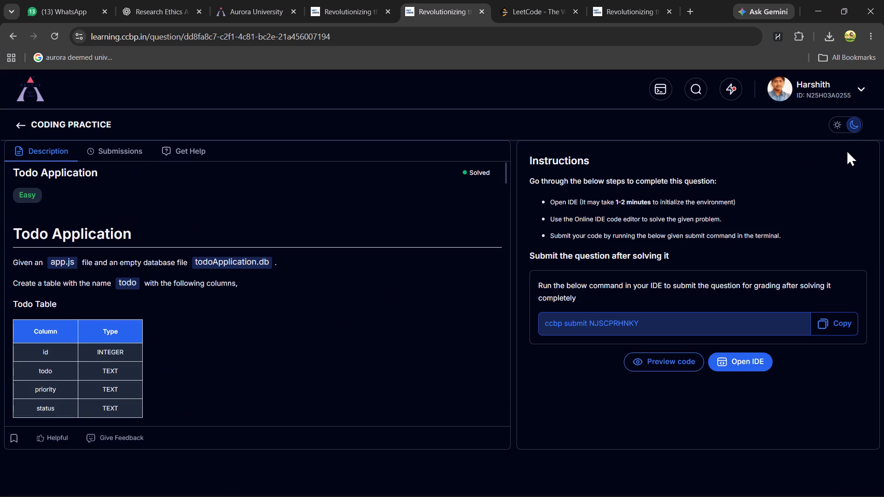
pyautogui.press('super+Print')
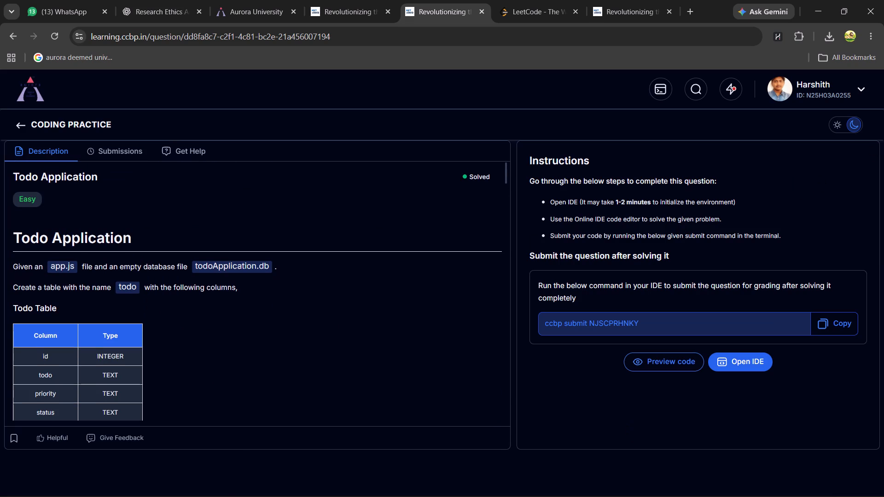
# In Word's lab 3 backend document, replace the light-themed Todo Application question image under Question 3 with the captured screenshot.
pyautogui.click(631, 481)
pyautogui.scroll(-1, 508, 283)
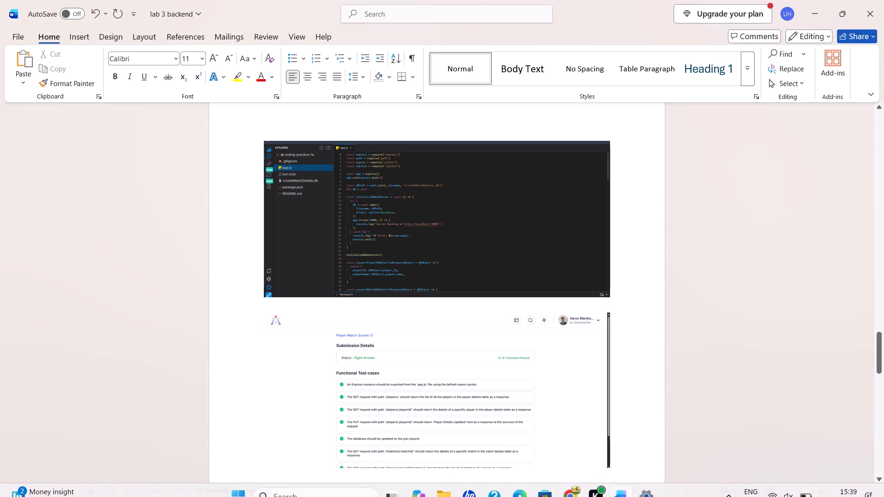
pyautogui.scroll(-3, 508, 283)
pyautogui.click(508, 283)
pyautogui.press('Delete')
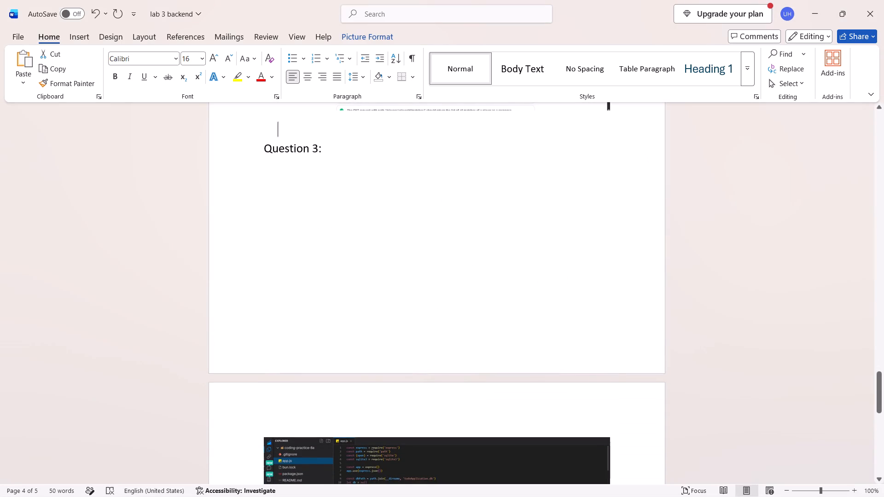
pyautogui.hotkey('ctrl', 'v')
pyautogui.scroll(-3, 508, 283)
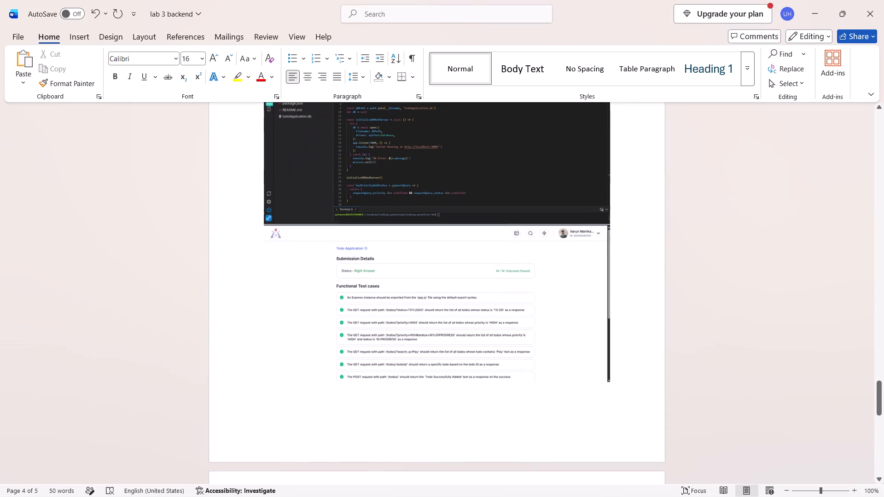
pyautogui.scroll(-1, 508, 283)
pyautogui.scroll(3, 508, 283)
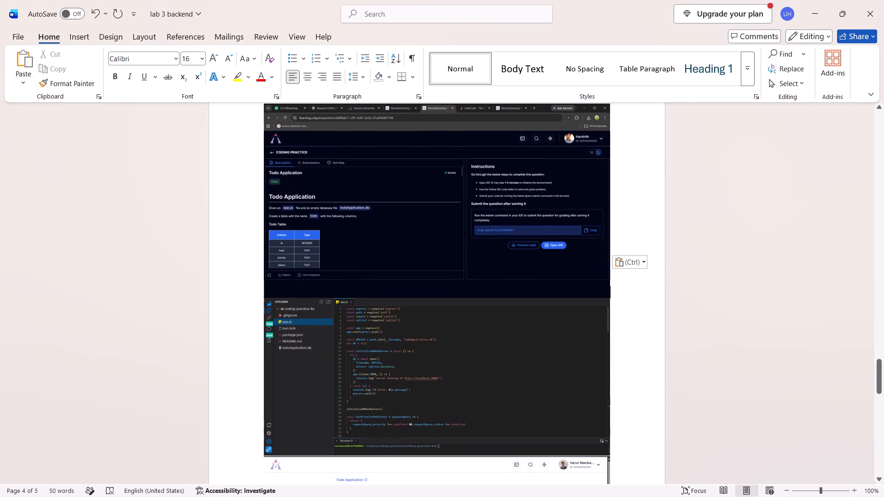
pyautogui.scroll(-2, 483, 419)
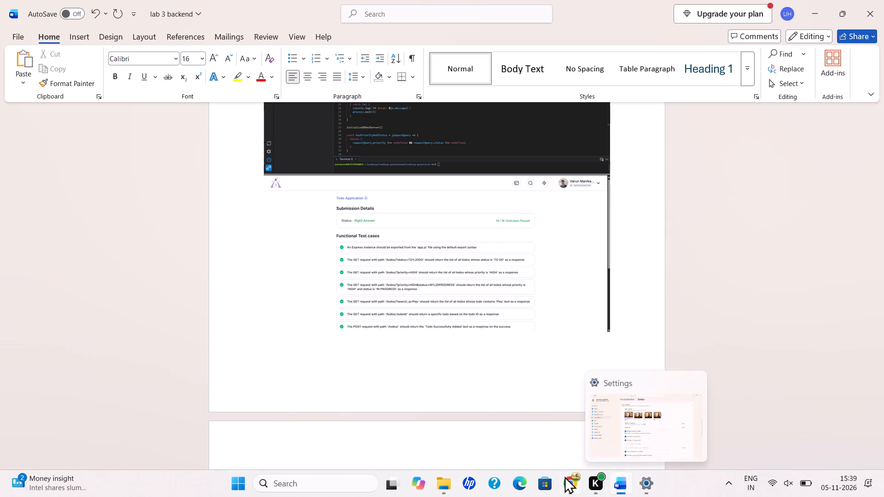
# Switch to Chrome, open the Right Answer submission of the Todo Application question and capture a full-screen screenshot of its details.
pyautogui.click(564, 476)
pyautogui.click(120, 150)
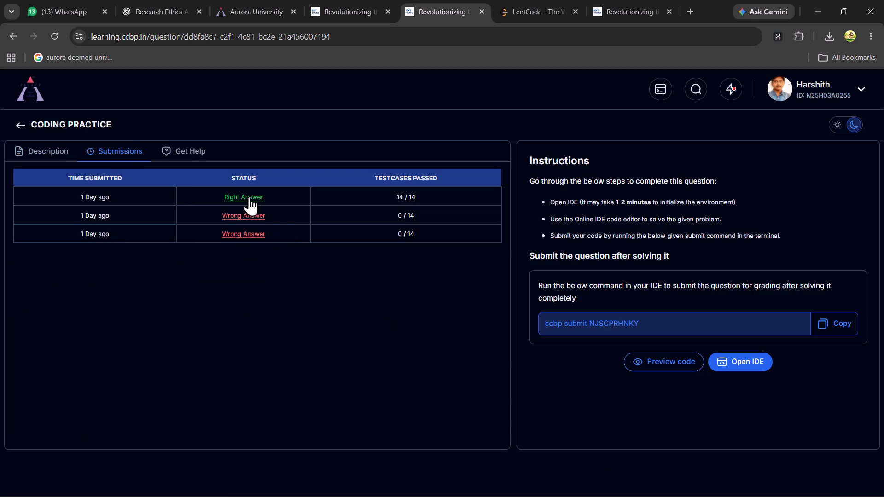
pyautogui.click(249, 196)
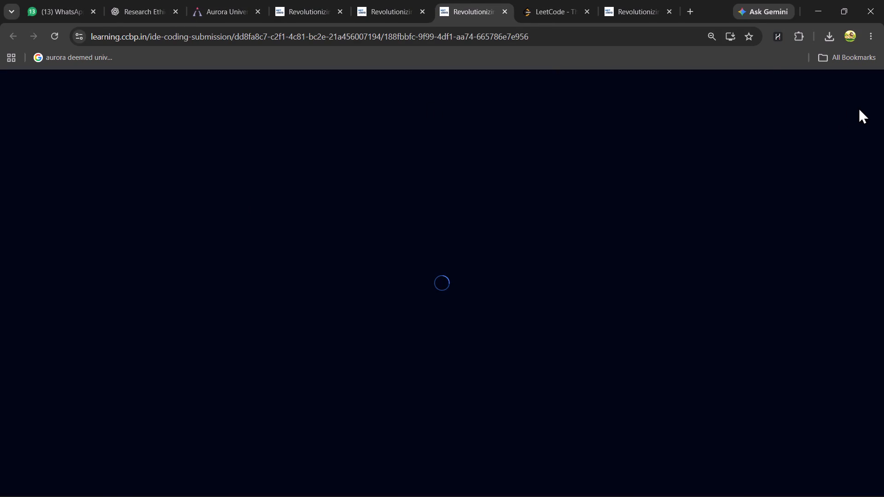
pyautogui.click(814, 137)
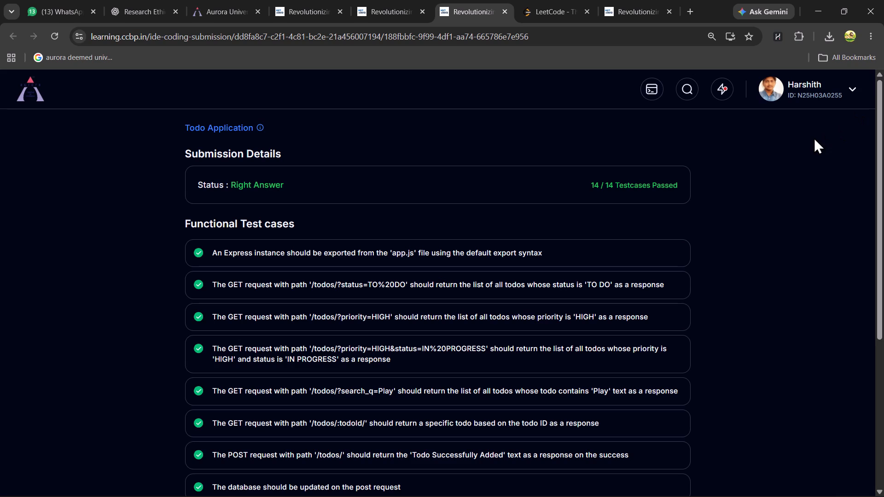
pyautogui.press('super+Print')
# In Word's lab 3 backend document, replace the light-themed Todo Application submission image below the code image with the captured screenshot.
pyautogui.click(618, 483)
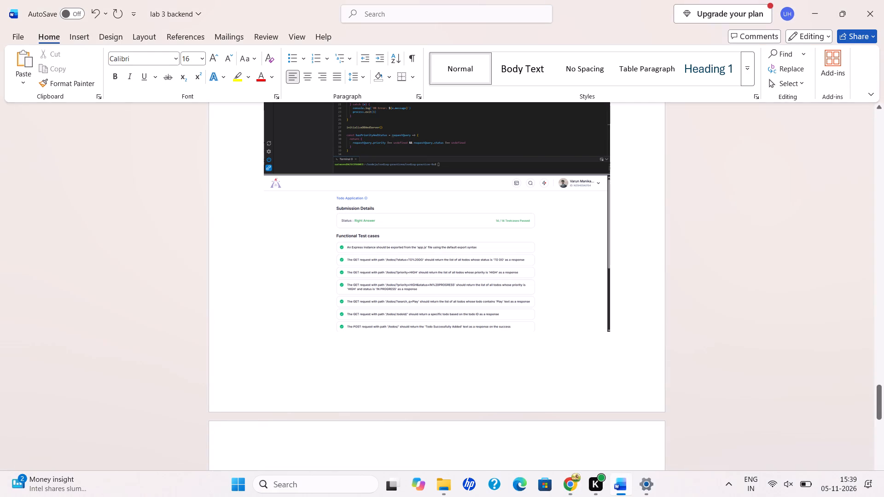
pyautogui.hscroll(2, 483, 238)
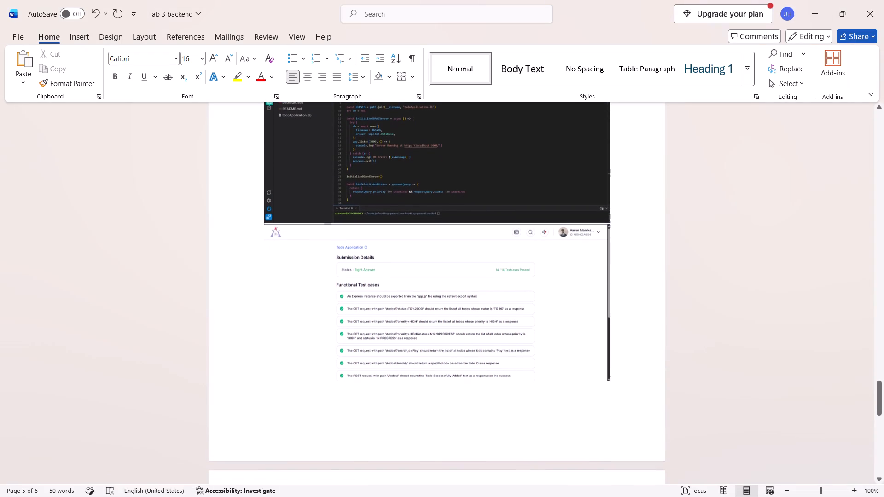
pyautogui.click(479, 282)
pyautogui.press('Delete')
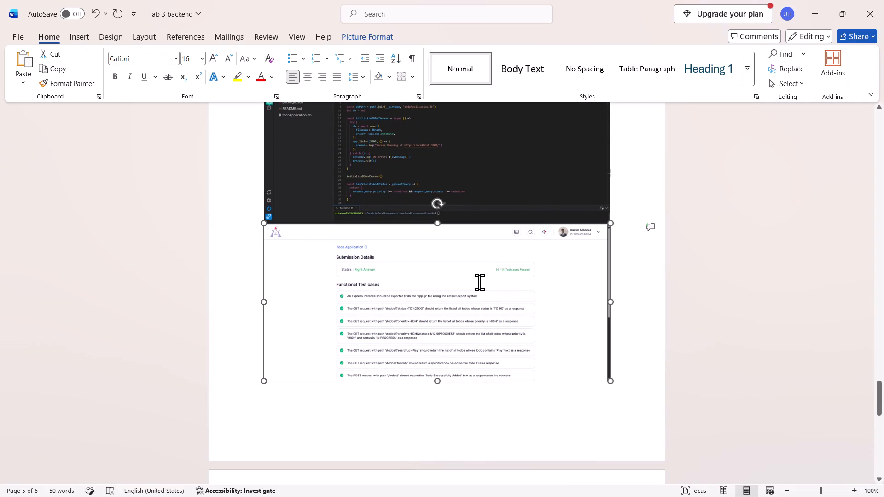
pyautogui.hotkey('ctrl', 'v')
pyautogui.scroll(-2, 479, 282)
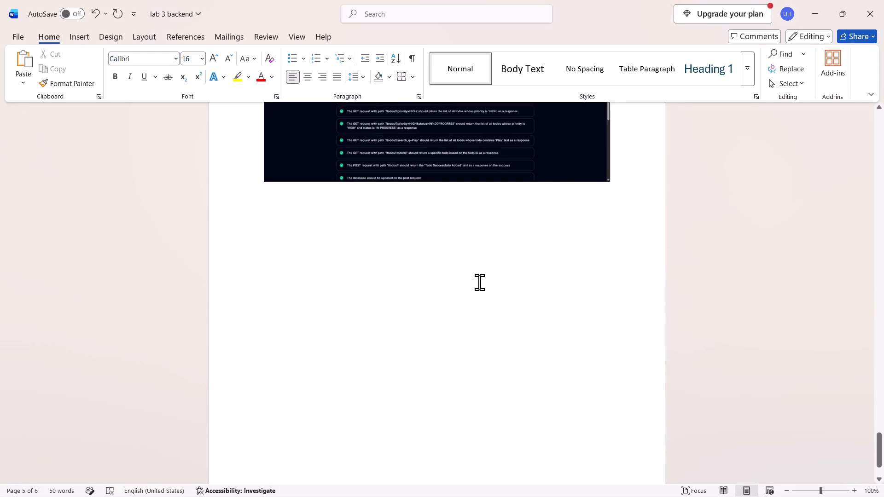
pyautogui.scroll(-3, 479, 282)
pyautogui.scroll(7, 479, 282)
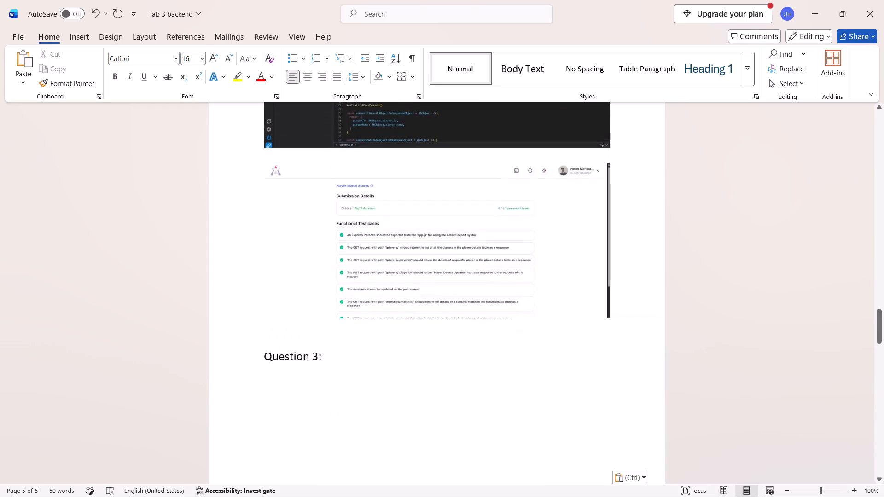
pyautogui.scroll(5, 479, 282)
pyautogui.scroll(-4, 479, 282)
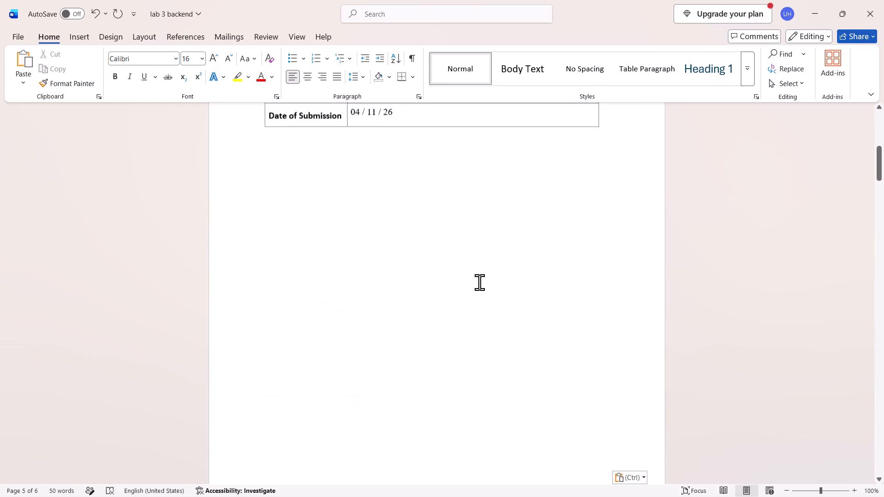
pyautogui.scroll(-1, 479, 282)
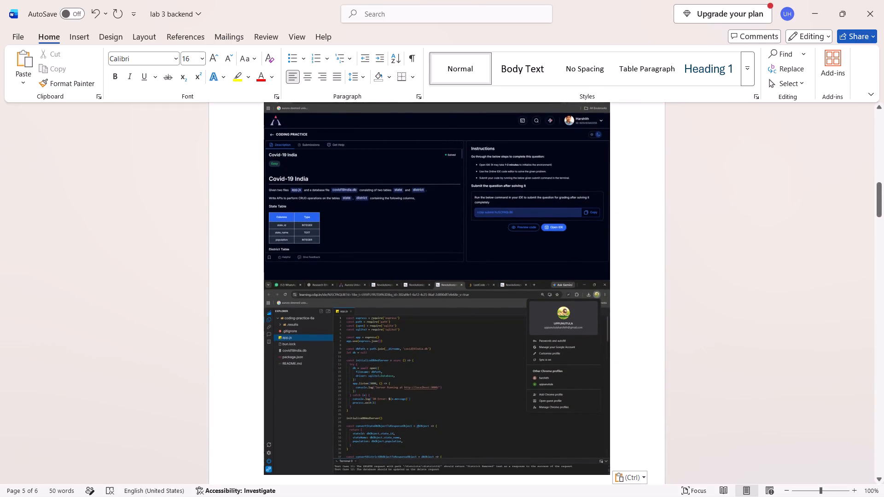
pyautogui.scroll(-1, 482, 279)
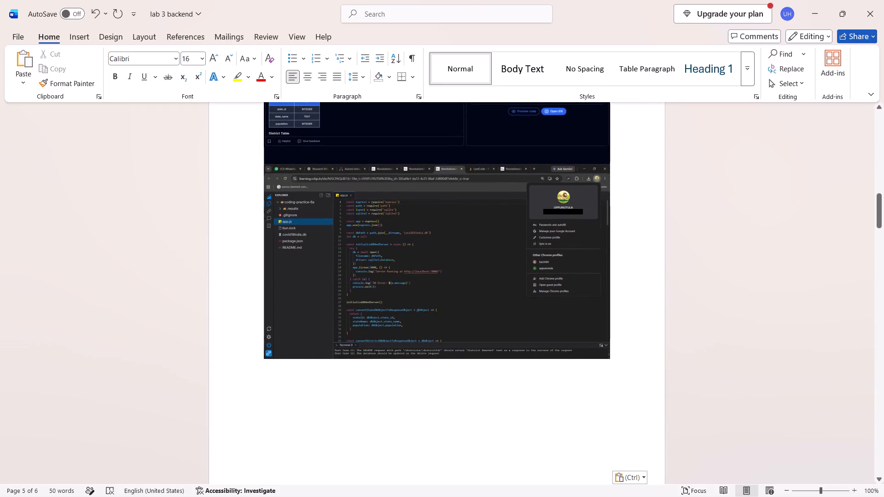
pyautogui.click(498, 299)
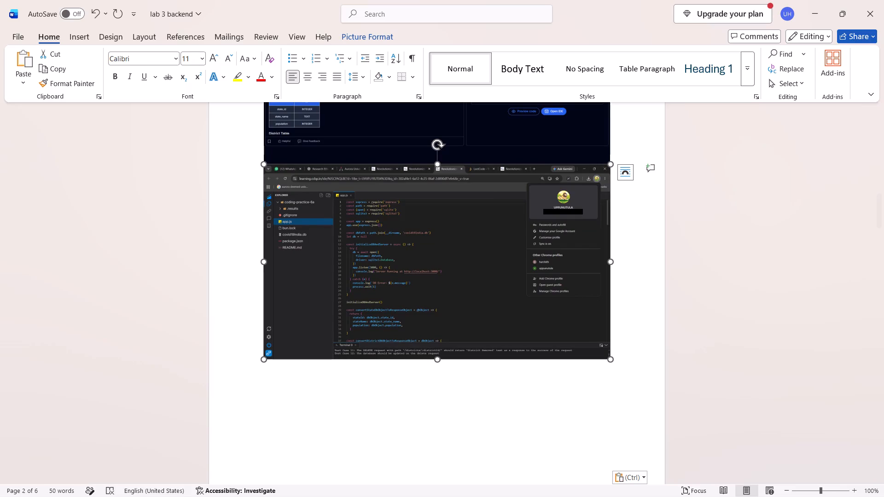
pyautogui.press('ctrl+alt+shift+super+space')
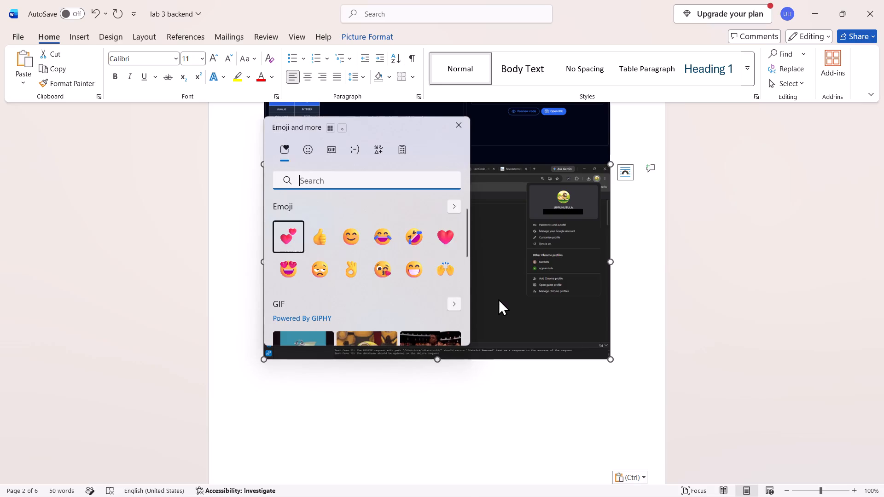
pyautogui.click(403, 147)
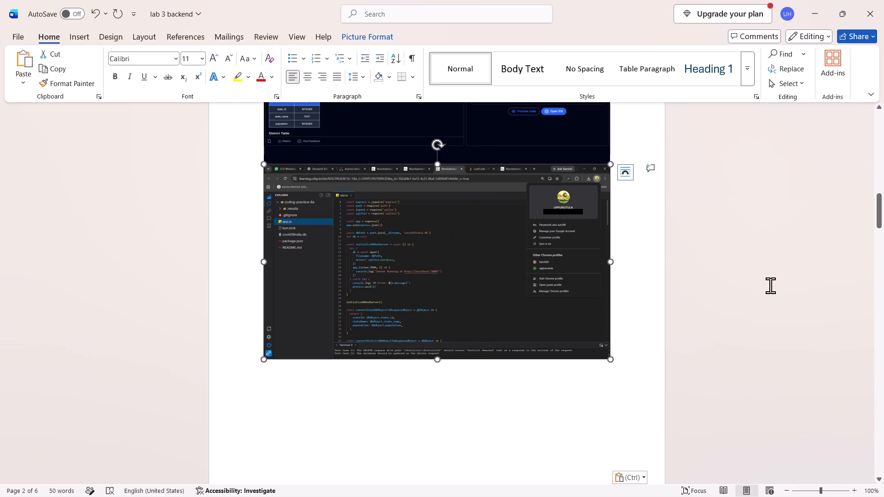
# Undo the document's edits back to the registration number entry on the cover page.
pyautogui.hotkey('ctrl', 'z')
pyautogui.hotkey('ctrl', 'z')
pyautogui.hotkey('ctrl', 'z')
pyautogui.hotkey('ctrl', 'z')
pyautogui.hotkey('ctrl', 'z')
pyautogui.hotkey('ctrl', 'z')
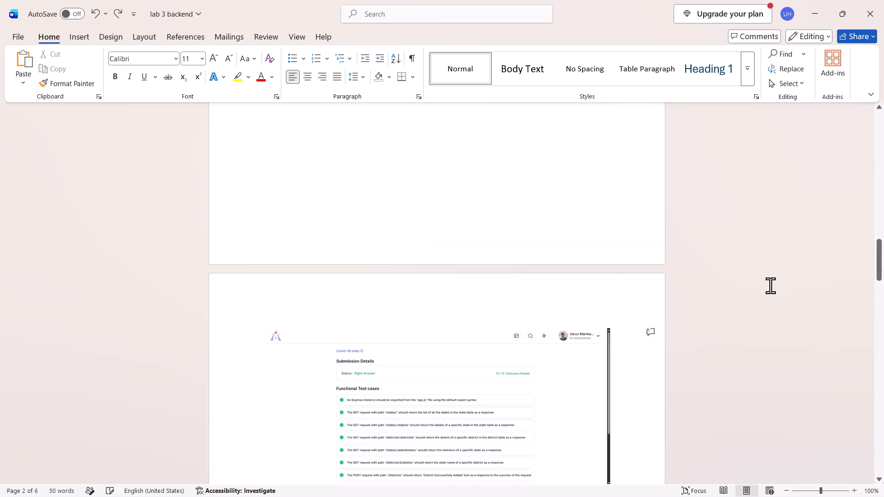
pyautogui.hotkey('ctrl', 'z')
pyautogui.hotkey('ctrl', 'z')
pyautogui.hotkey('ctrl', 'z')
pyautogui.hotkey('ctrl', 'z')
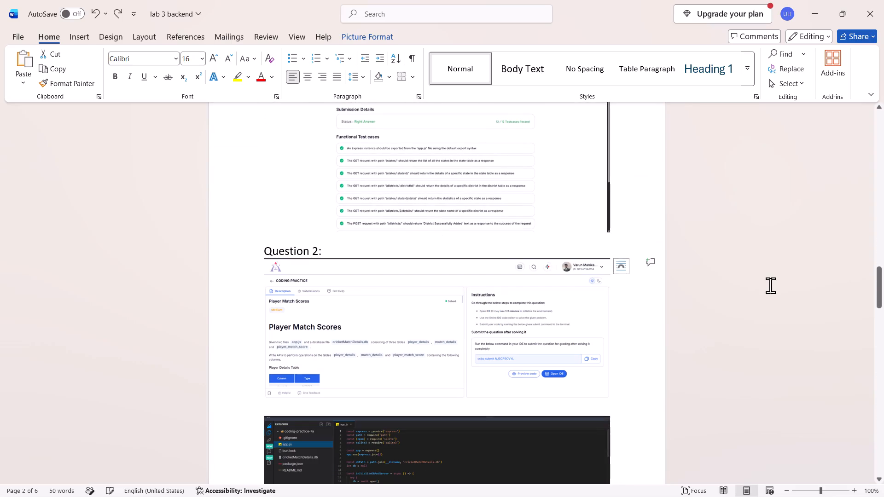
pyautogui.hotkey('ctrl', 'z')
pyautogui.hotkey('ctrl', 'z')
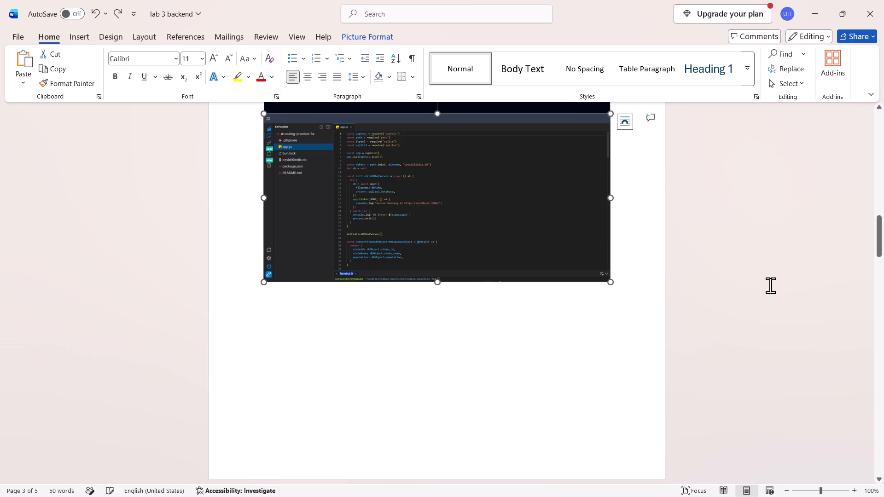
pyautogui.hotkey('ctrl', 'z')
pyautogui.hotkey('ctrl', 'z')
pyautogui.hotkey('ctrl', 'z')
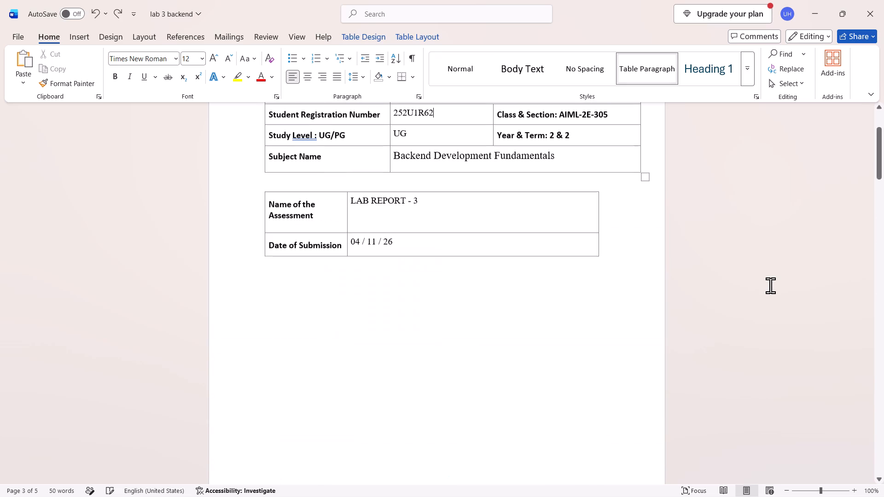
# Redo the undone edits up to the removal of the Covid-19 India code image under Question 1.
pyautogui.scroll(-2, 658, 322)
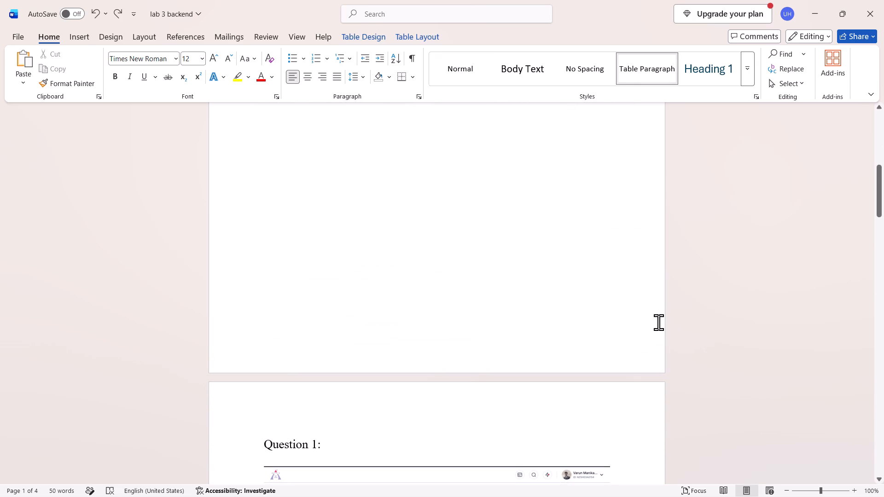
pyautogui.hotkey('ctrl', 'y')
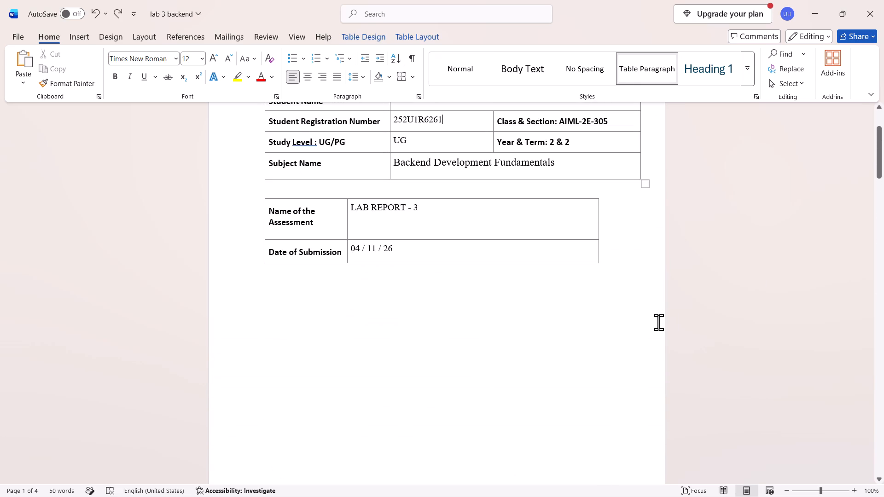
pyautogui.hotkey('ctrl', 'y')
pyautogui.hotkey('ctrl', 'y')
pyautogui.hotkey('ctrl', 'y')
# Review the document from the cover page through Question 3 to check which question, code and submission images it contains.
pyautogui.scroll(-5, 658, 322)
pyautogui.scroll(-20, 604, 379)
pyautogui.scroll(-10, 604, 379)
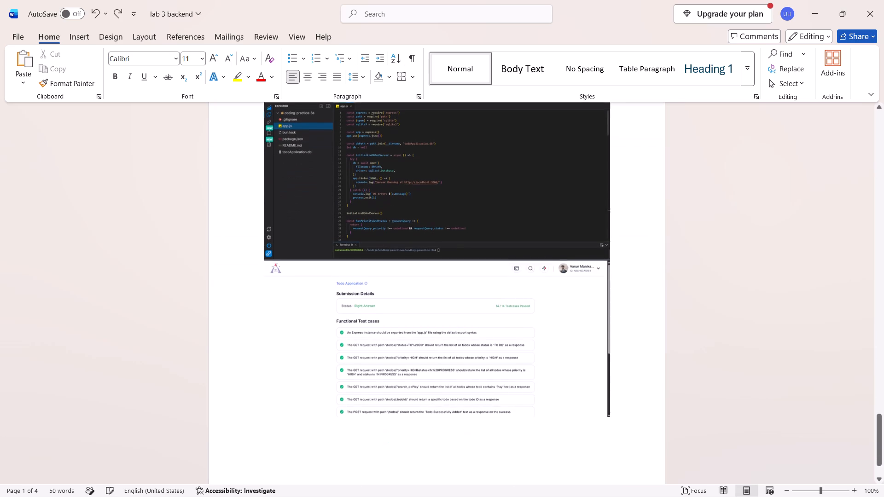
pyautogui.scroll(7, 604, 379)
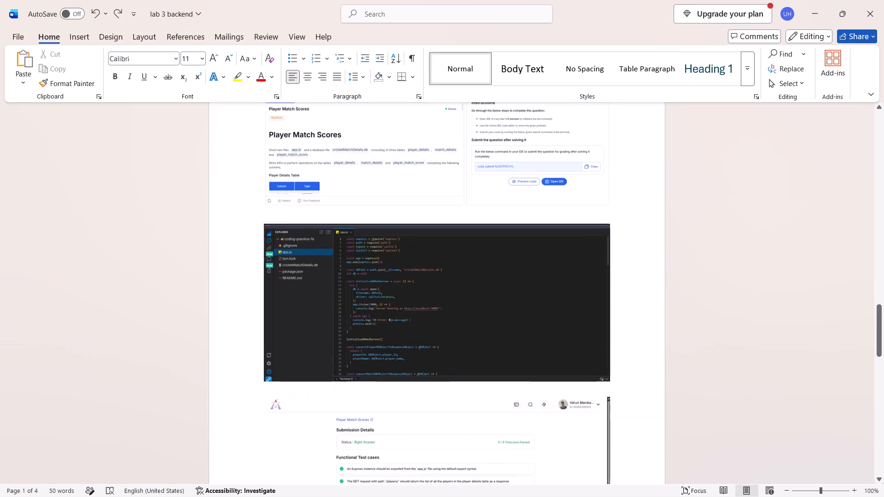
pyautogui.scroll(4, 604, 379)
pyautogui.scroll(-2, 604, 379)
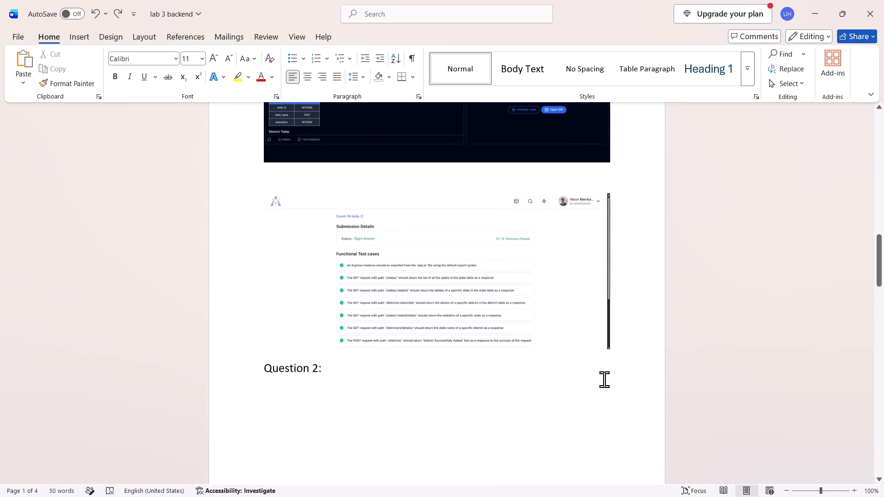
# Undo the document's edits back to the original Covid-19 India code image under Question 1.
pyautogui.hotkey('ctrl', 'y')
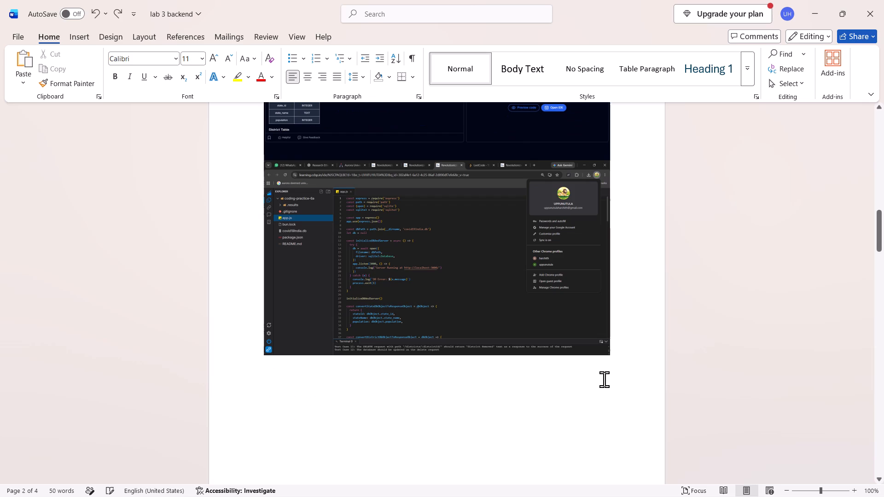
pyautogui.hotkey('ctrl', 'z')
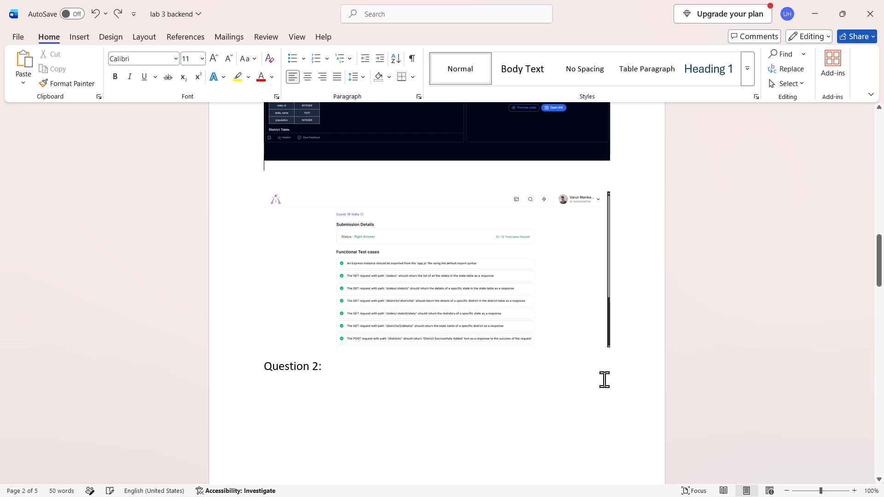
pyautogui.scroll(3, 522, 294)
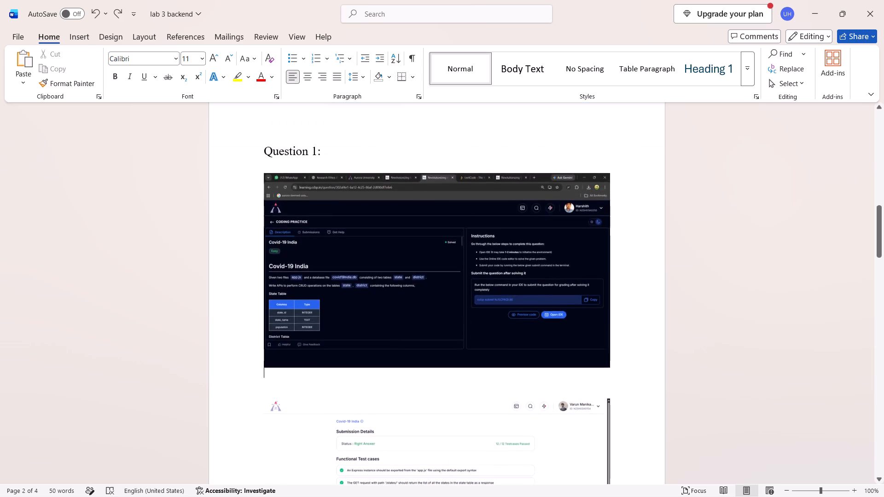
pyautogui.scroll(1, 522, 294)
pyautogui.scroll(-7, 522, 294)
pyautogui.scroll(1, 522, 294)
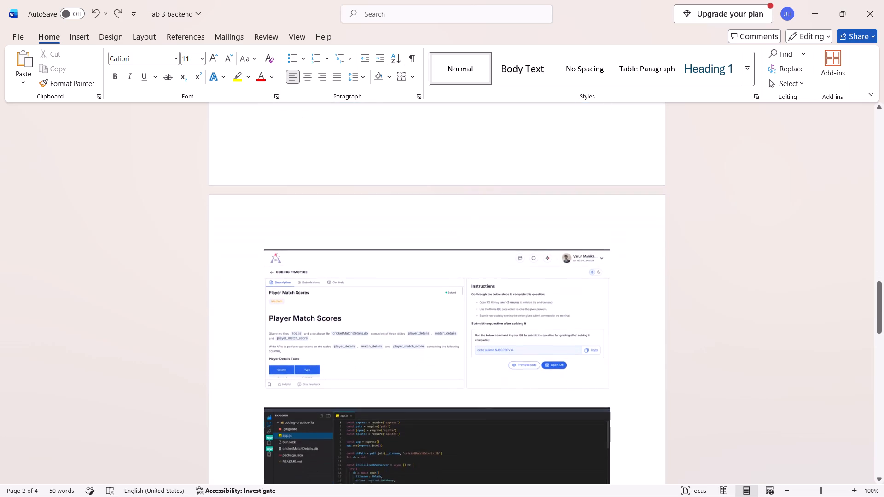
pyautogui.scroll(2, 522, 294)
pyautogui.hotkey('ctrl', 'z')
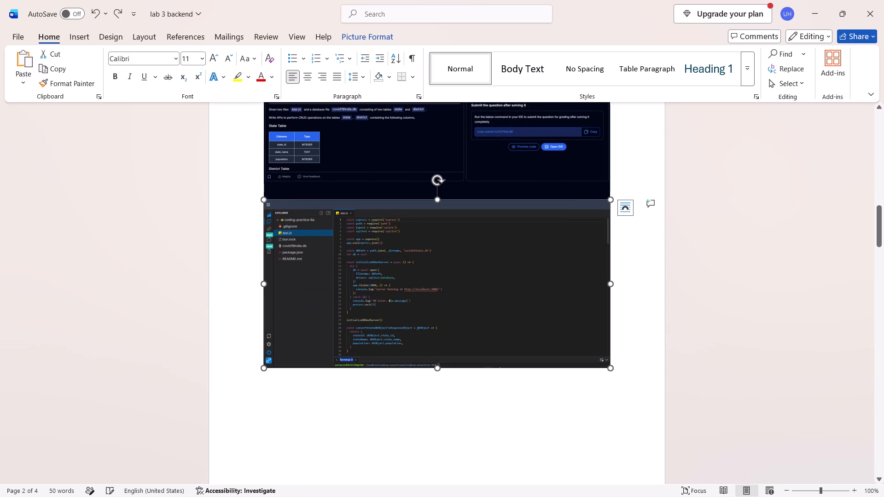
# Copy the original Covid-19 India code image under Question 1.
pyautogui.scroll(-3, 522, 294)
pyautogui.scroll(2, 522, 294)
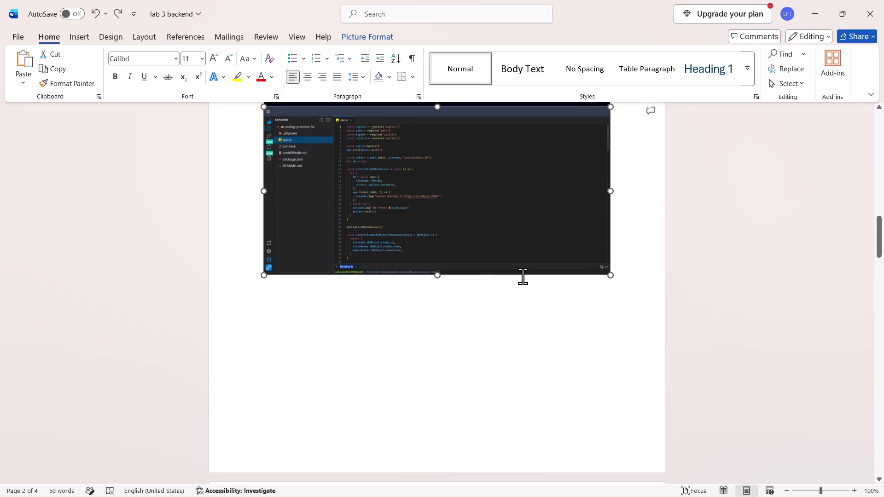
pyautogui.rightClick(495, 196)
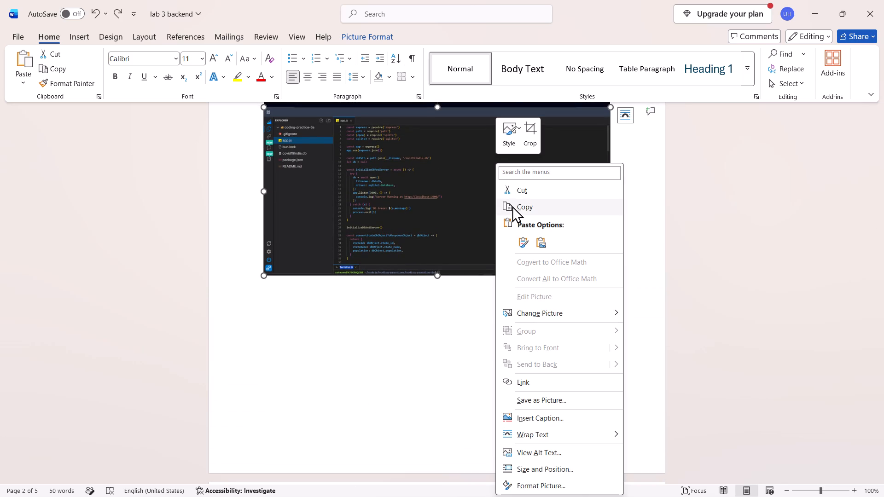
pyautogui.click(512, 206)
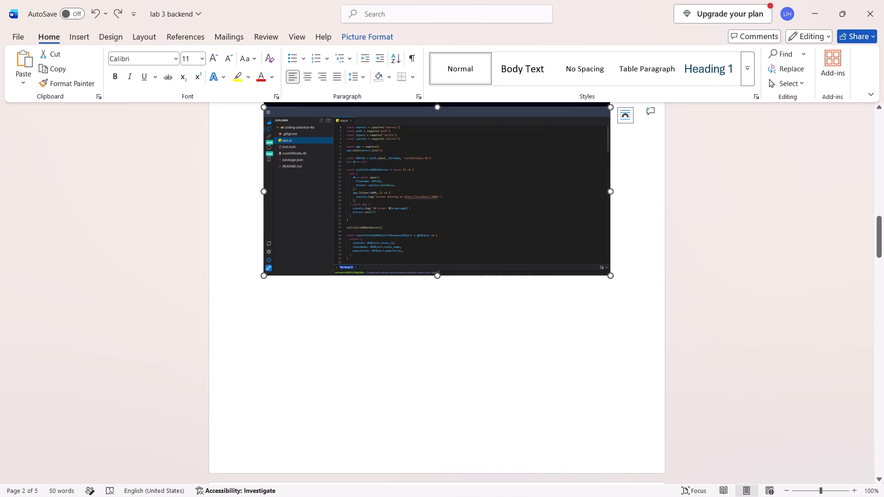
pyautogui.rightClick(549, 150)
pyautogui.click(567, 200)
# Redo all the undone edits, through the last replaced screenshot under Question 3.
pyautogui.hotkey('ctrl', 'y')
pyautogui.hotkey('ctrl', 'y')
pyautogui.hotkey('ctrl', 'y')
pyautogui.hotkey('ctrl', 'y')
pyautogui.hotkey('ctrl', 'y')
pyautogui.hotkey('ctrl', 'y')
pyautogui.hotkey('ctrl', 'y')
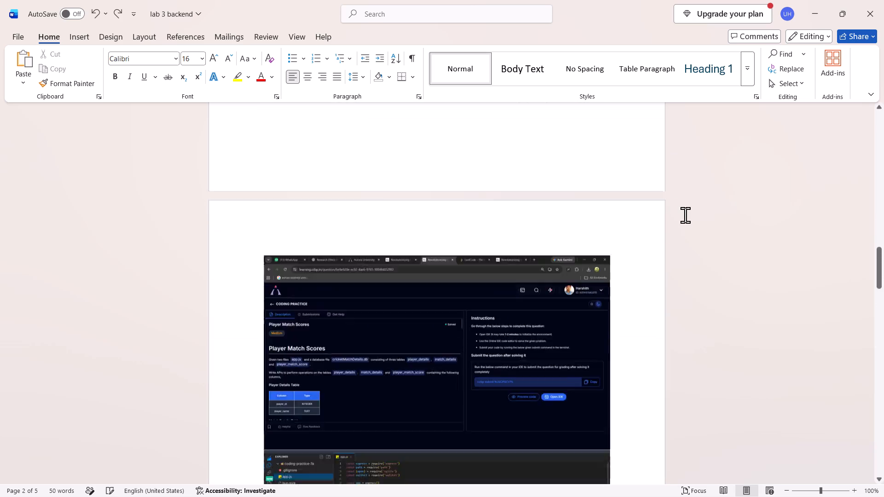
pyautogui.hotkey('ctrl', 'y')
pyautogui.hotkey('ctrl', 'y')
pyautogui.hotkey('ctrl', 'y')
pyautogui.hotkey('ctrl', 'y')
pyautogui.hotkey('ctrl', 'y')
pyautogui.hotkey('ctrl', 'y')
pyautogui.hotkey('ctrl', 'y')
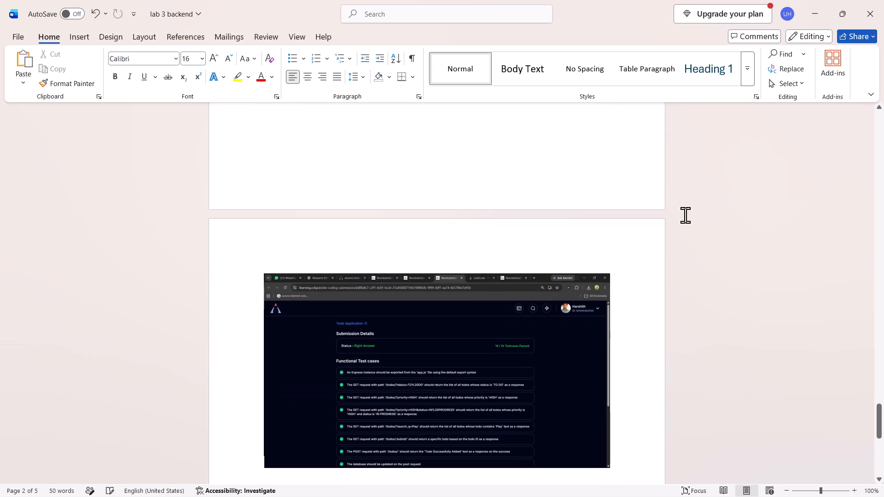
pyautogui.hotkey('ctrl', 'y')
pyautogui.hotkey('ctrl', 'y')
pyautogui.hotkey('ctrl', 'y')
# Replace the Covid-19 India code screenshot showing the browser profile menu with the copied original code image.
pyautogui.scroll(-3, 685, 215)
pyautogui.scroll(6, 685, 215)
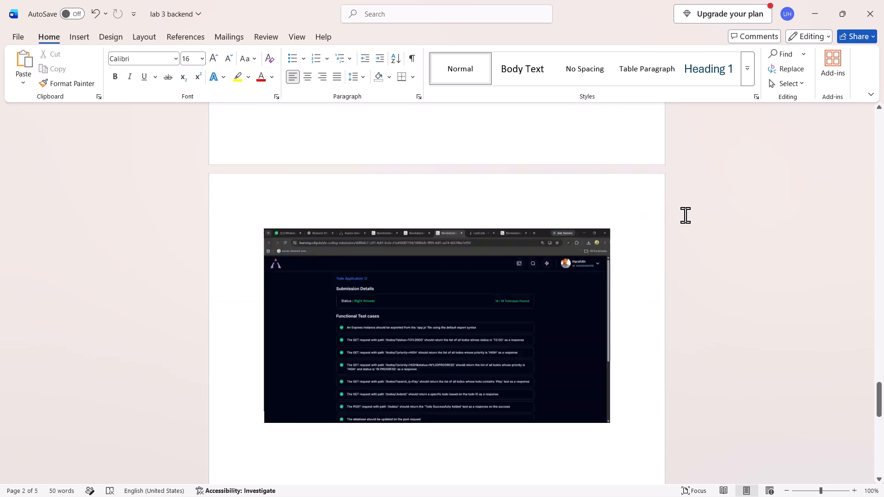
pyautogui.scroll(7, 685, 215)
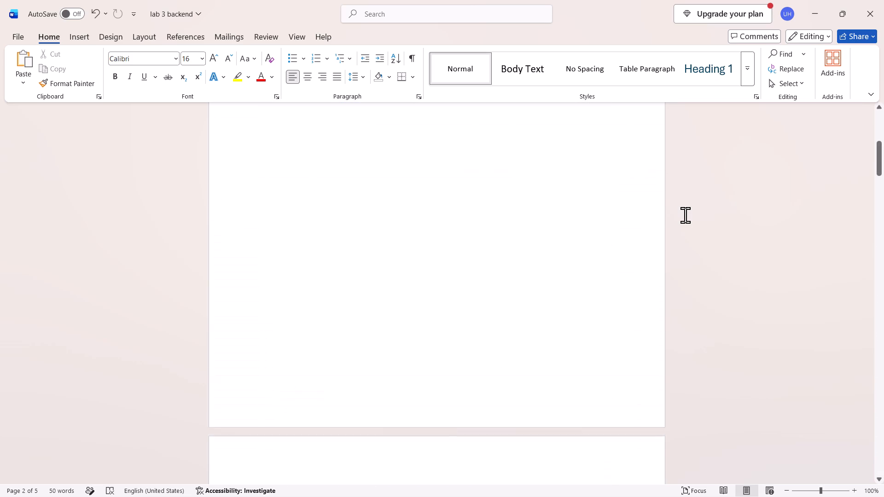
pyautogui.scroll(-3, 685, 215)
pyautogui.click(516, 239)
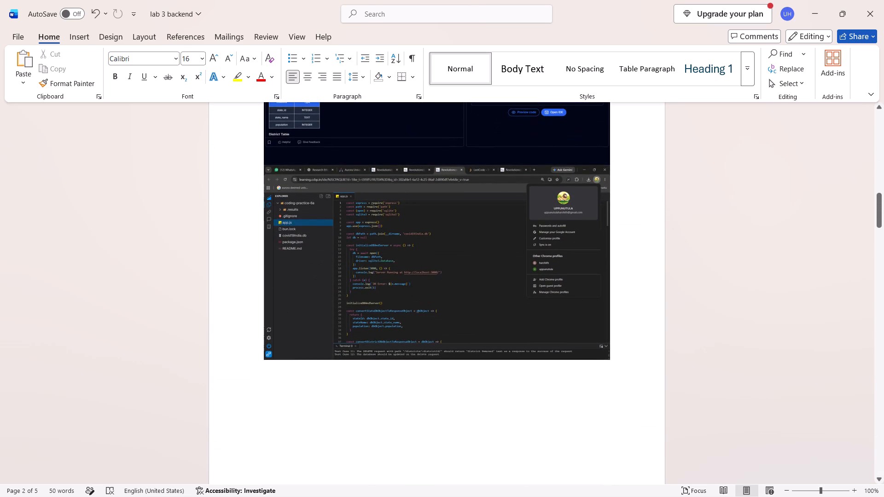
pyautogui.press('Delete')
pyautogui.hotkey('ctrl', 'v')
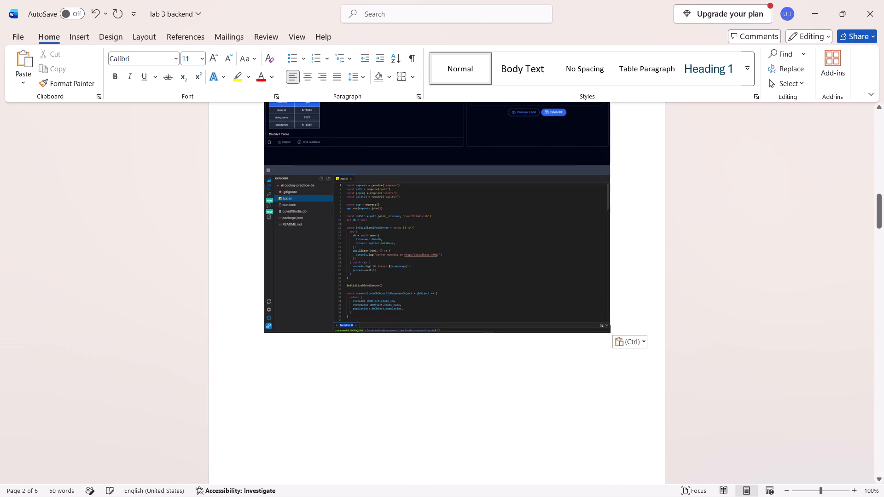
# Review the pages for all three questions to check the question, code and submission images after the replacement.
pyautogui.scroll(-1, 439, 274)
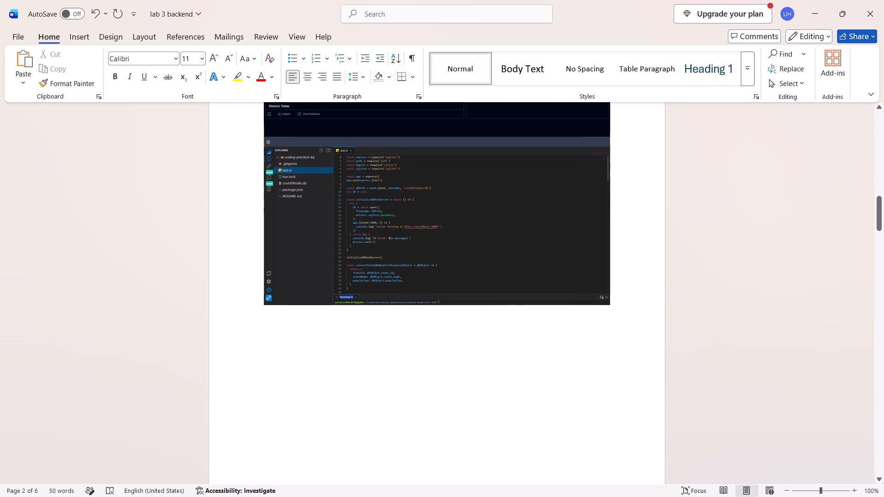
pyautogui.scroll(-2, 439, 274)
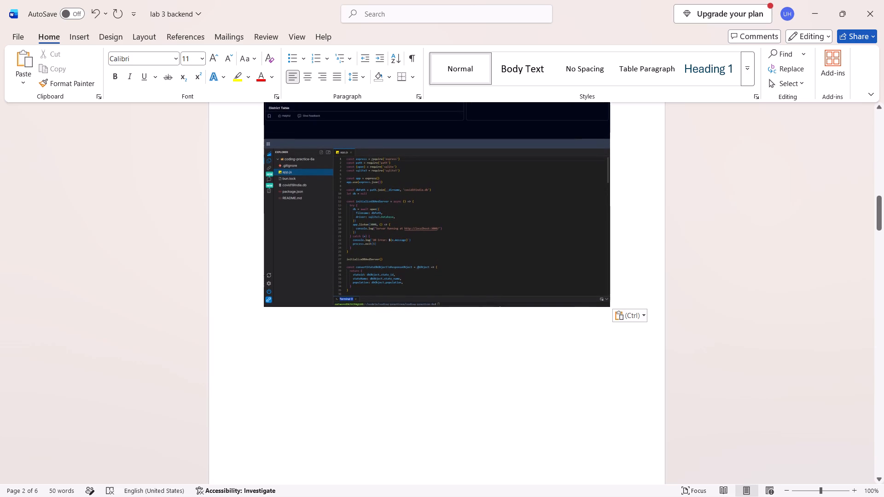
pyautogui.scroll(-5, 439, 274)
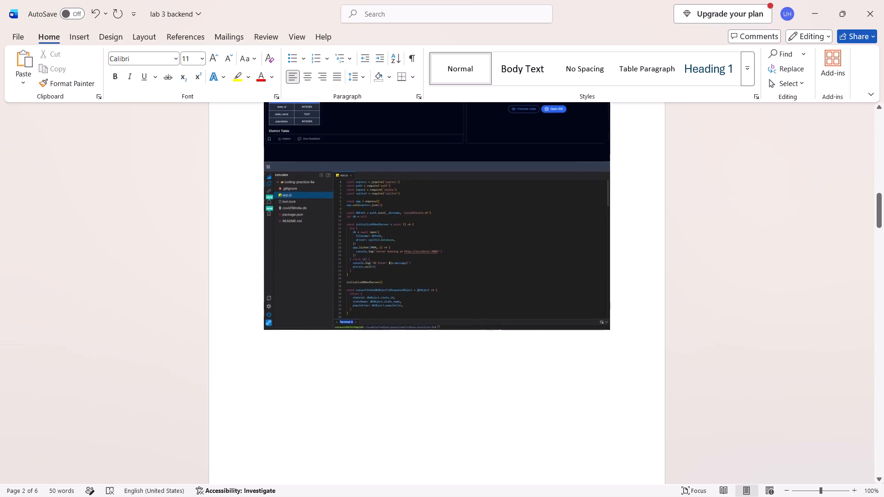
pyautogui.scroll(-5, 439, 274)
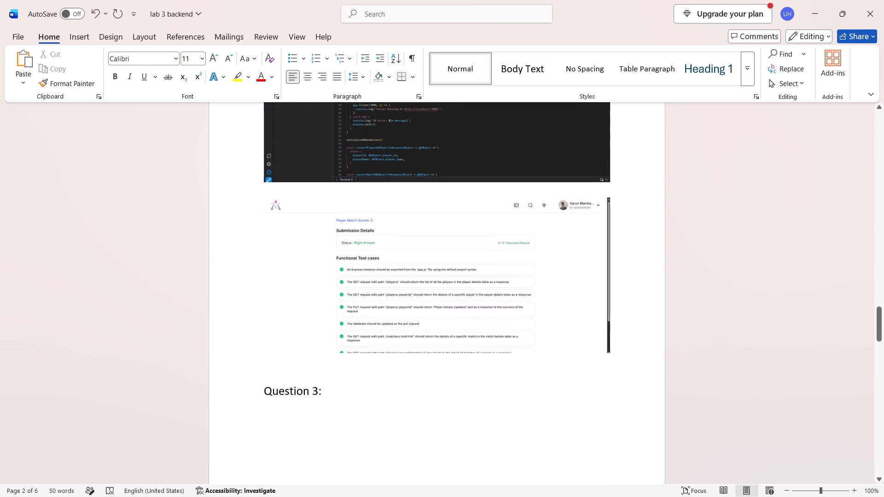
pyautogui.scroll(-4, 439, 274)
pyautogui.scroll(6, 439, 274)
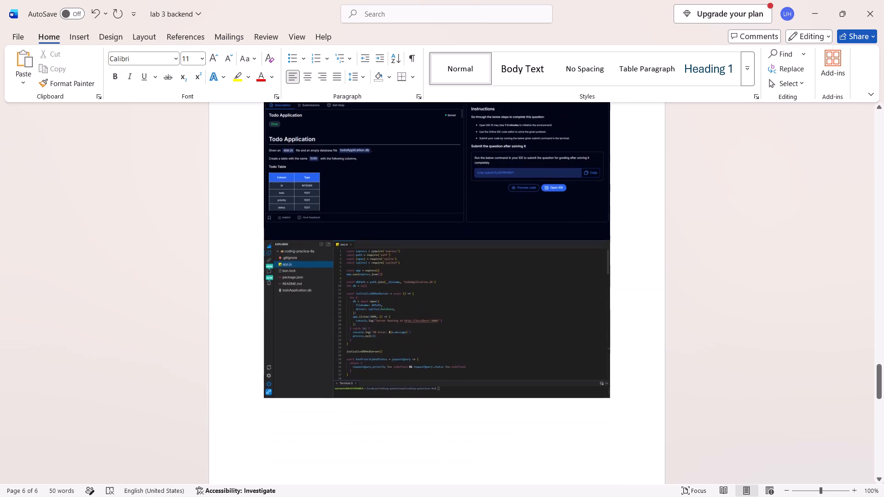
pyautogui.scroll(6, 439, 274)
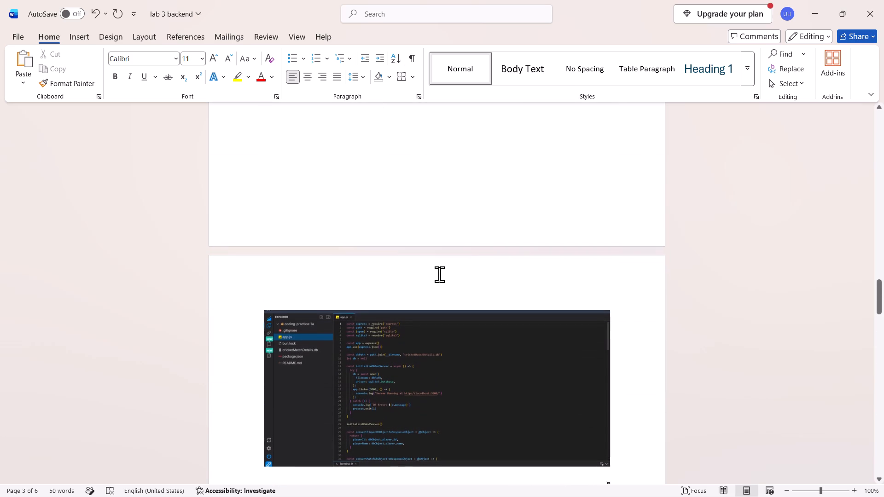
pyautogui.scroll(6, 439, 274)
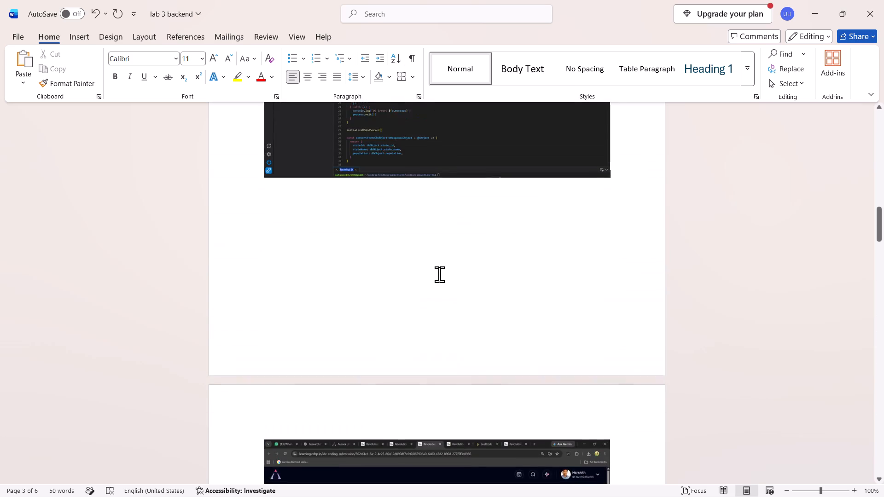
pyautogui.scroll(7, 439, 274)
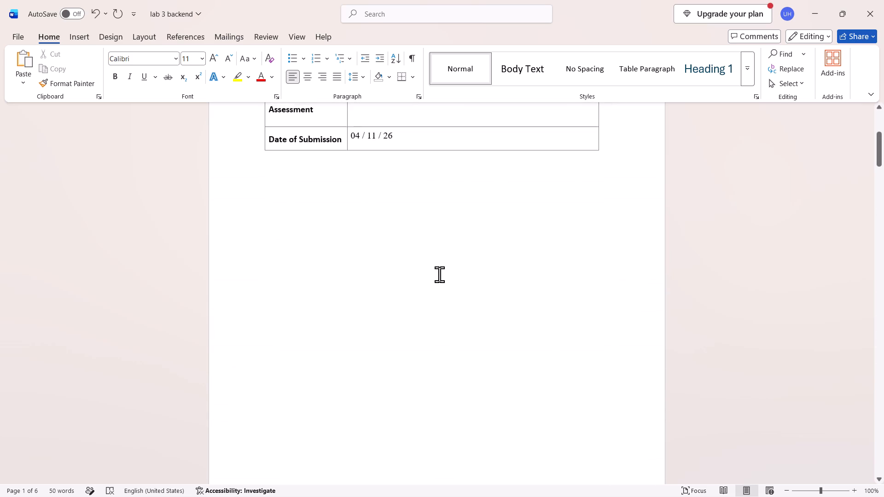
pyautogui.scroll(-7, 439, 274)
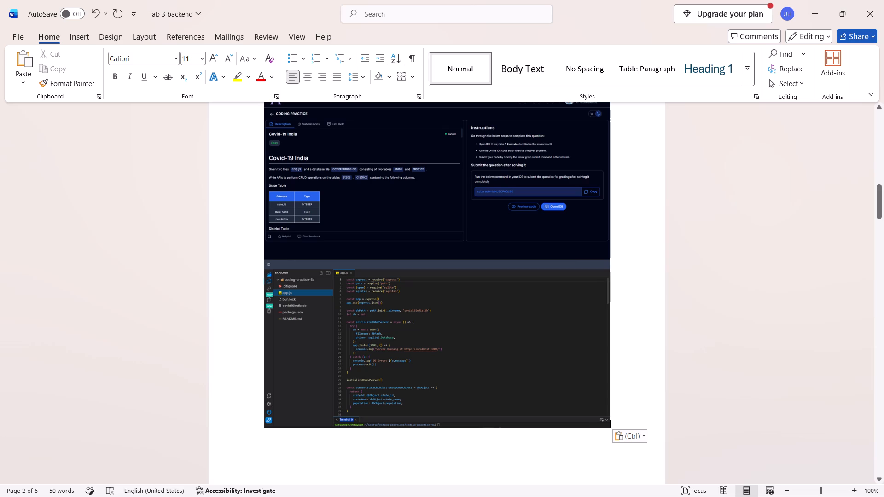
# Examine the Covid-19 India, Player Match Scores and Todo Application images at 130% zoom, checking the account shown in each.
pyautogui.keyDown('ctrl'); pyautogui.scroll(3, 385, 409); pyautogui.keyUp('ctrl')
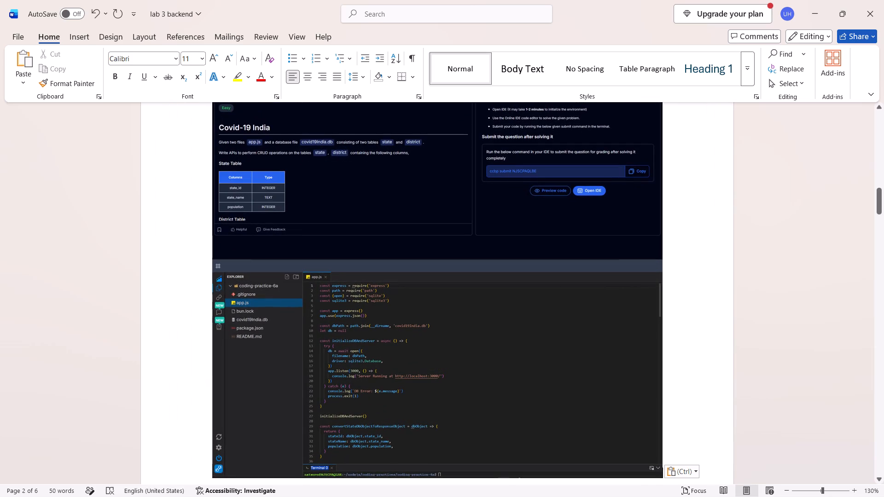
pyautogui.scroll(-8, 385, 409)
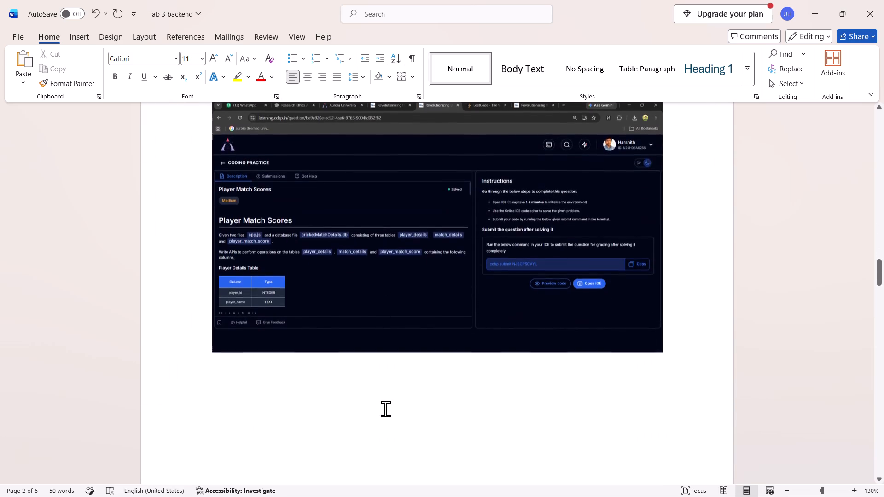
pyautogui.scroll(-4, 385, 409)
pyautogui.hscroll(1, 385, 409)
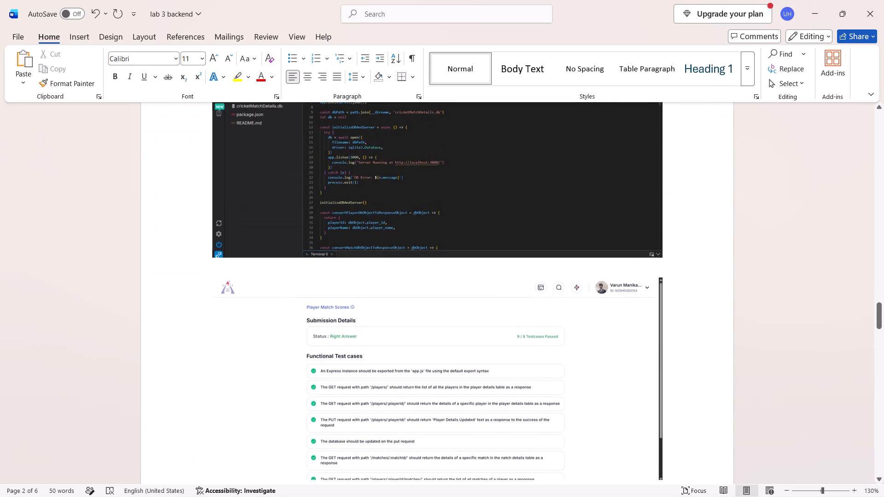
pyautogui.hscroll(1, 385, 409)
pyautogui.scroll(-2, 385, 409)
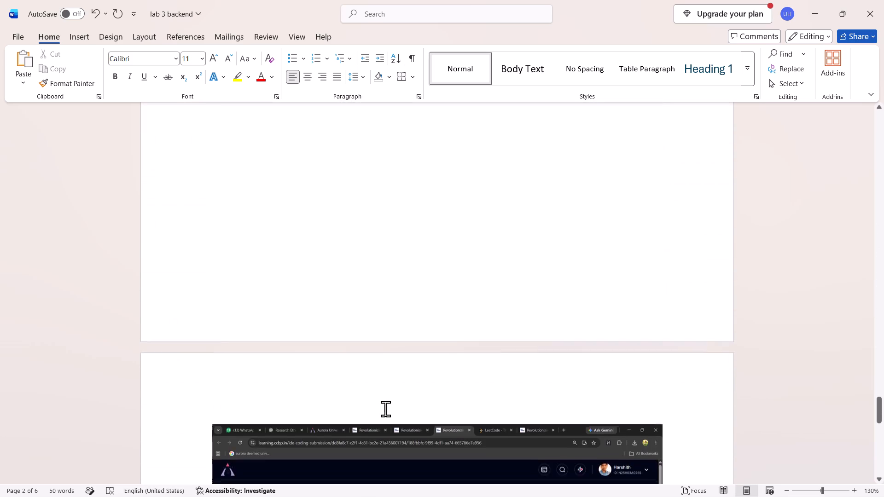
pyautogui.scroll(-1, 385, 409)
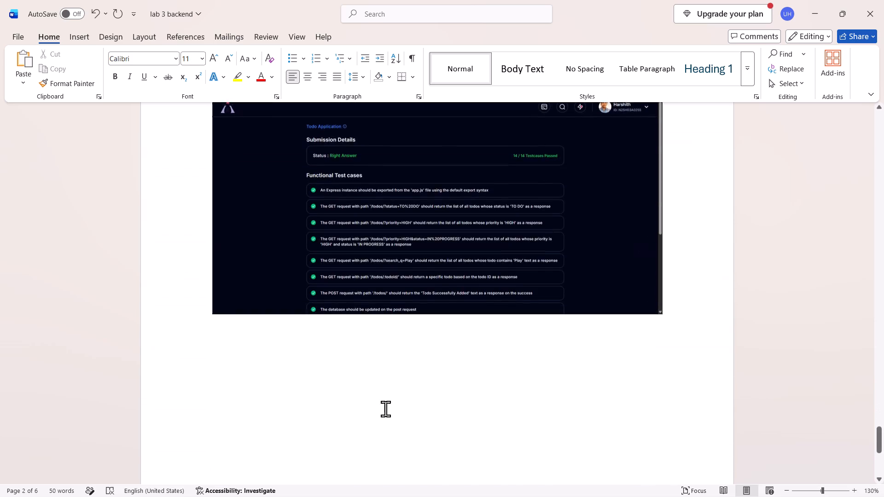
pyautogui.scroll(-1, 385, 409)
pyautogui.scroll(3, 385, 409)
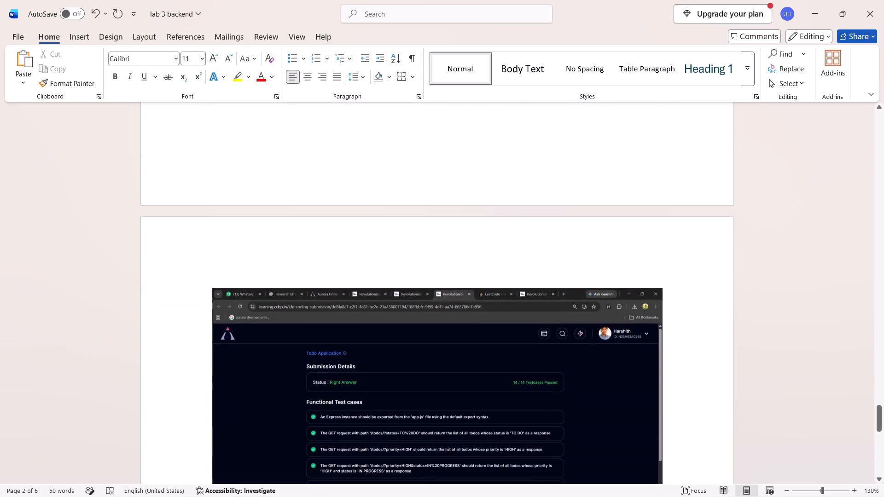
pyautogui.scroll(4, 385, 409)
pyautogui.scroll(-1, 385, 409)
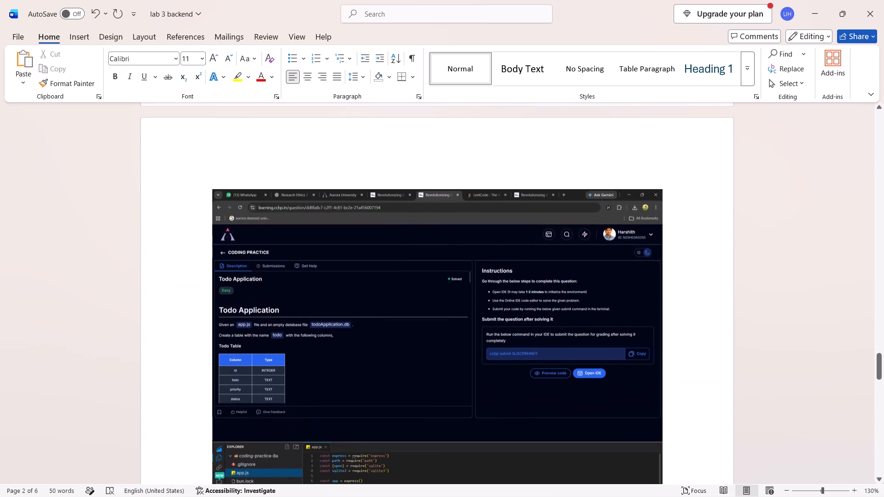
pyautogui.scroll(-2, 385, 409)
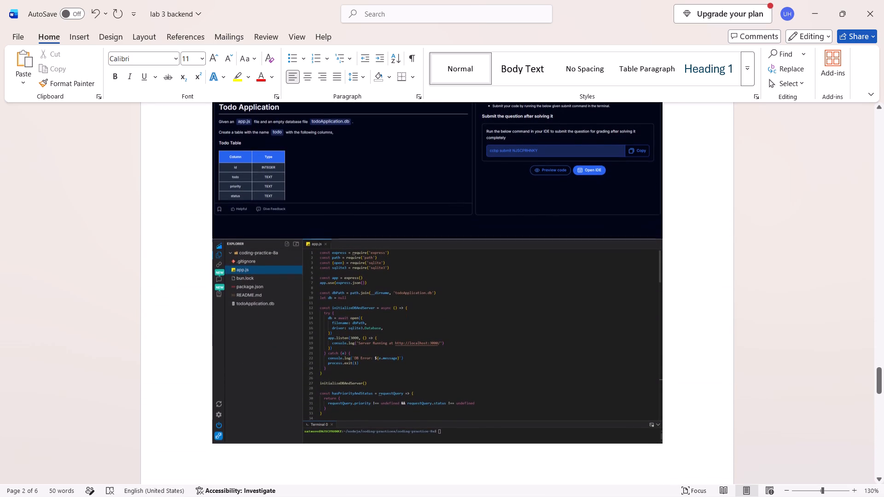
pyautogui.scroll(-1, 385, 409)
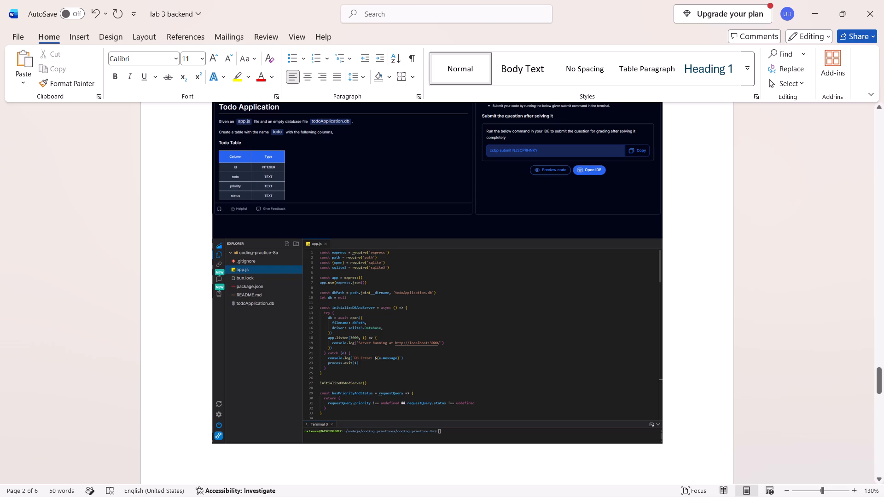
pyautogui.scroll(1, 395, 365)
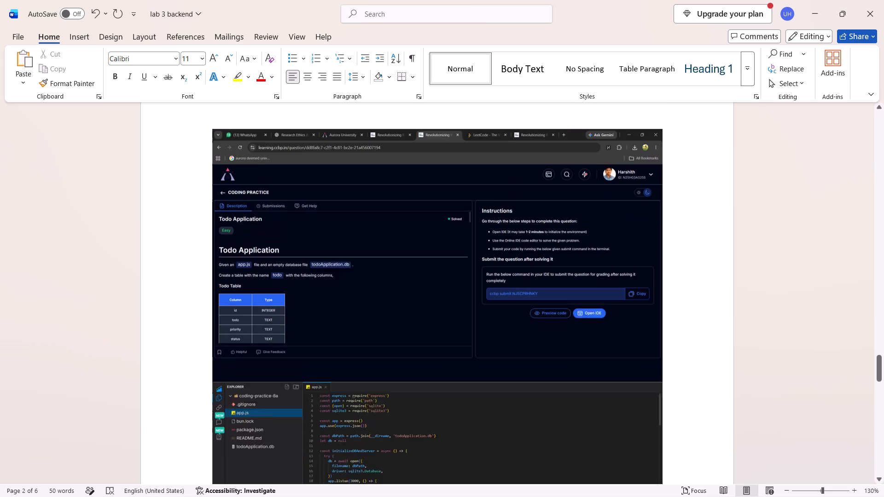
# Review the Todo Application, Player Match Scores and Covid-19 India pages, checking the images and the empty space around them.
pyautogui.scroll(-4, 395, 365)
pyautogui.scroll(1, 395, 365)
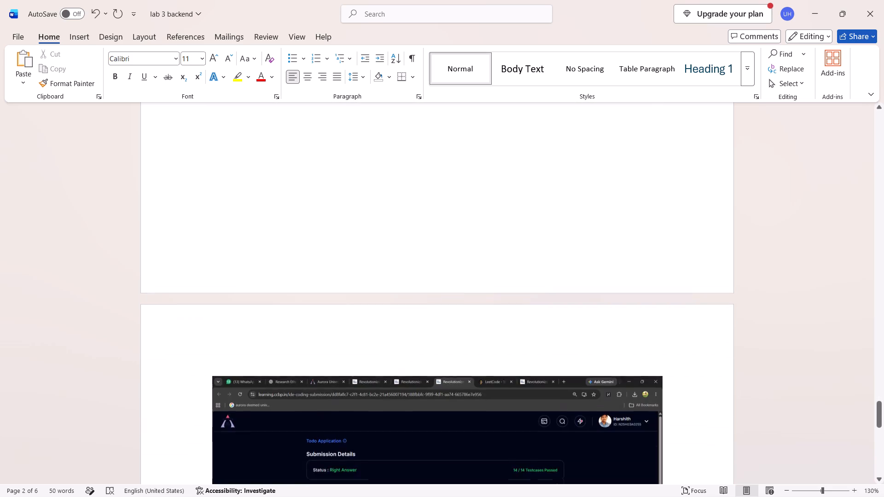
pyautogui.scroll(2, 395, 365)
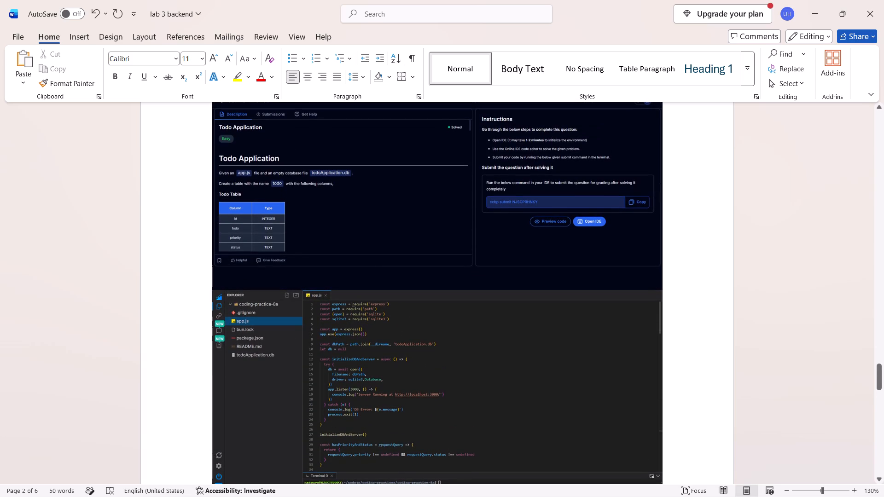
pyautogui.scroll(-1, 395, 365)
pyautogui.scroll(5, 395, 365)
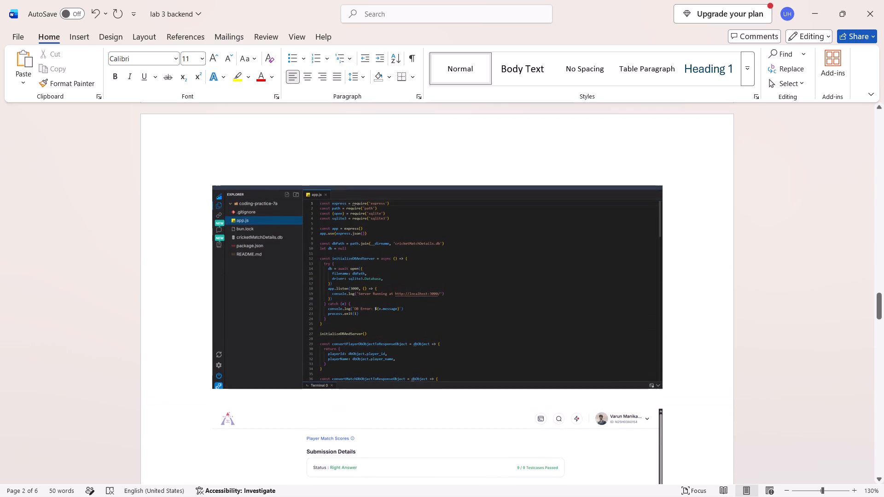
pyautogui.scroll(4, 395, 365)
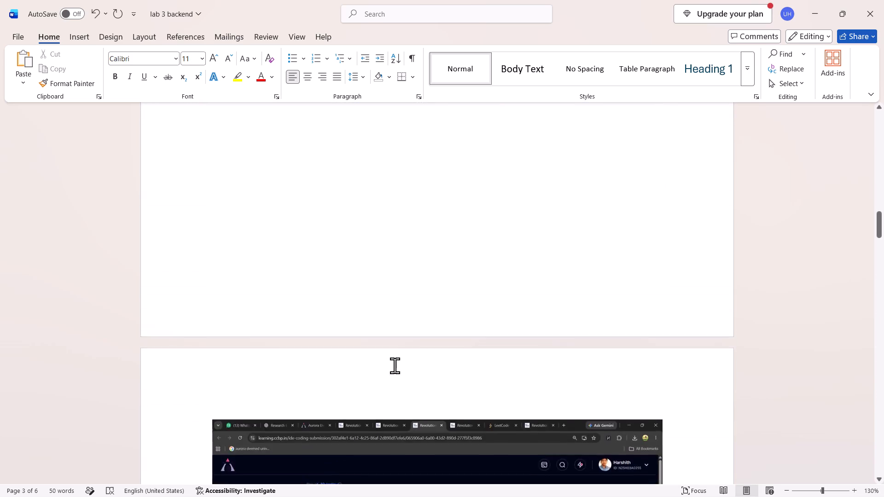
pyautogui.scroll(3, 395, 365)
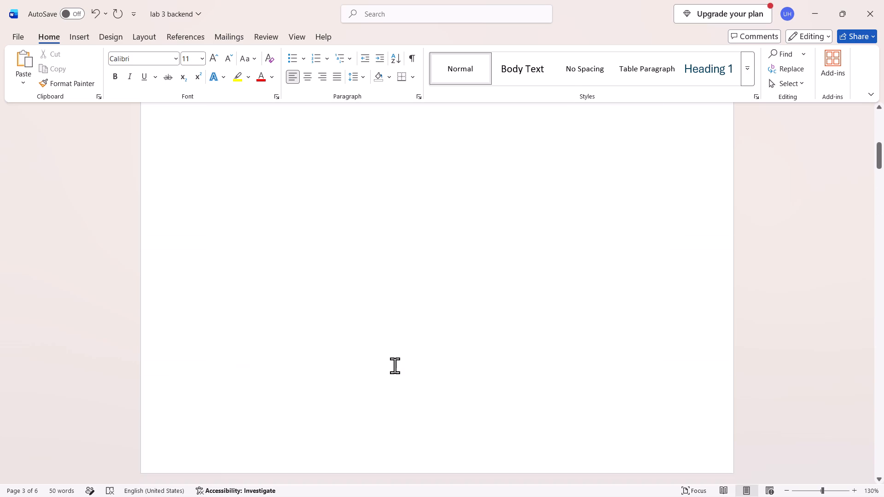
pyautogui.scroll(1, 395, 365)
# Reduce the height of the Covid-19 India question screenshot under Question 1 slightly, keeping its full width.
pyautogui.scroll(-2, 395, 365)
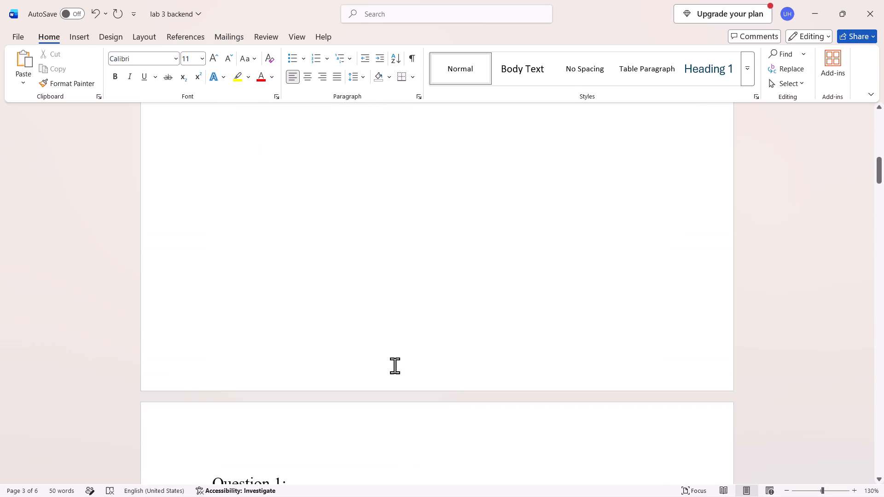
pyautogui.scroll(-2, 395, 365)
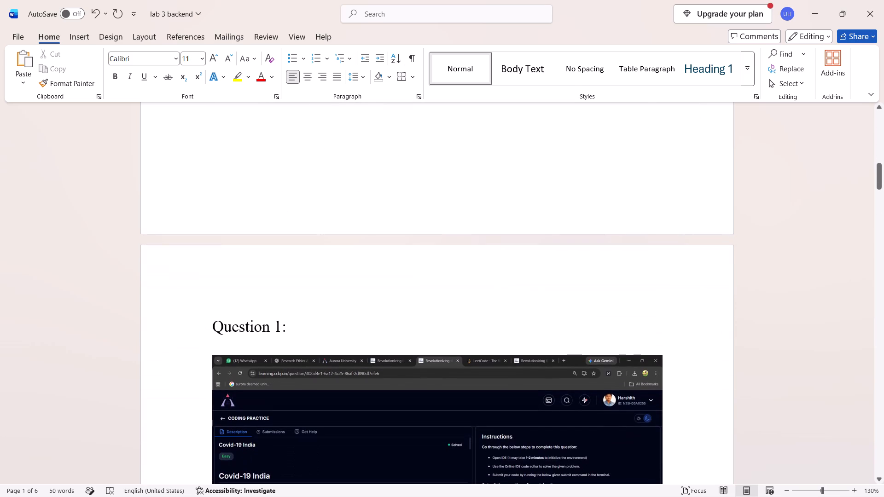
pyautogui.scroll(-2, 395, 365)
pyautogui.click(419, 287)
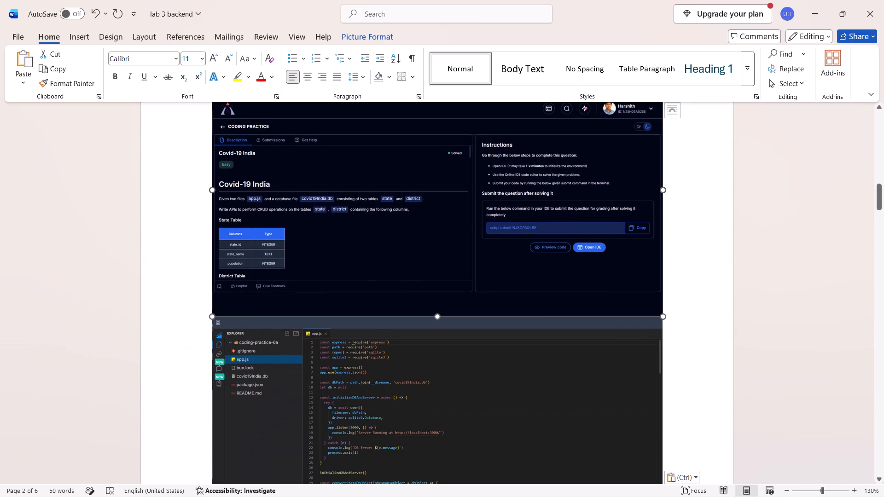
pyautogui.moveTo(436, 314); pyautogui.dragTo(436, 304)
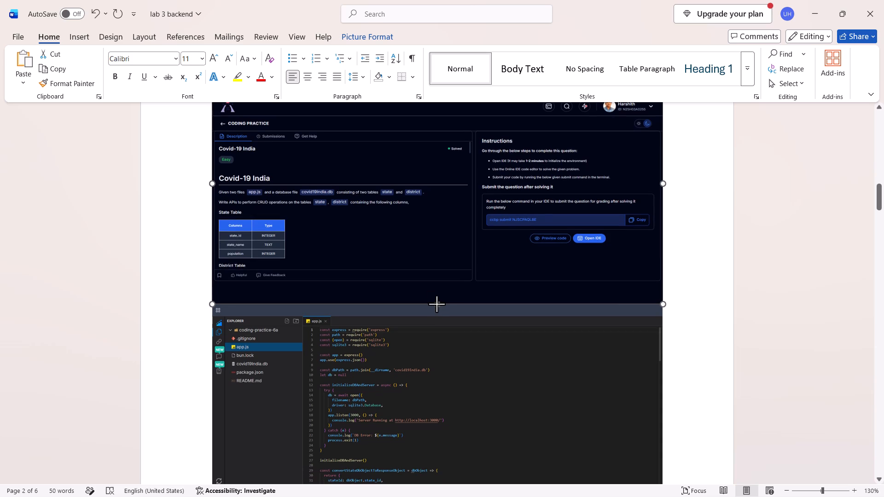
pyautogui.moveTo(436, 304); pyautogui.dragTo(436, 300)
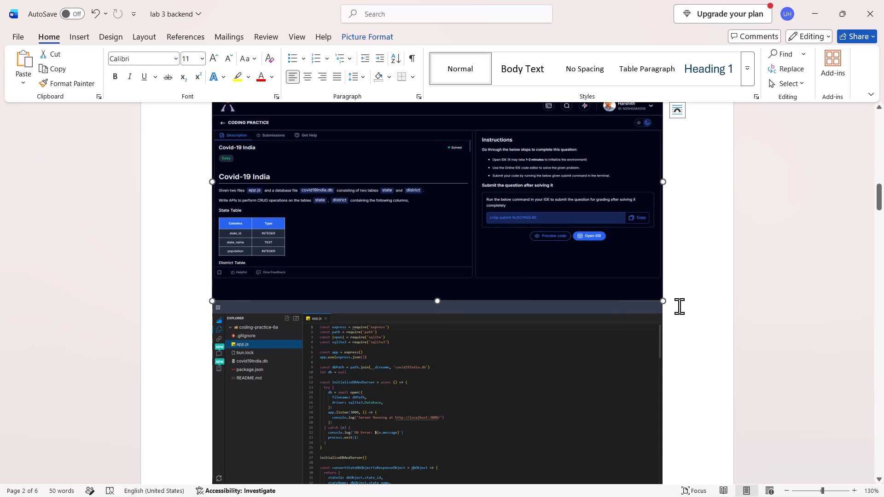
# Insert a line break between the Covid-19 India question screenshot and the code image below it.
pyautogui.click(679, 305)
pyautogui.click(680, 208)
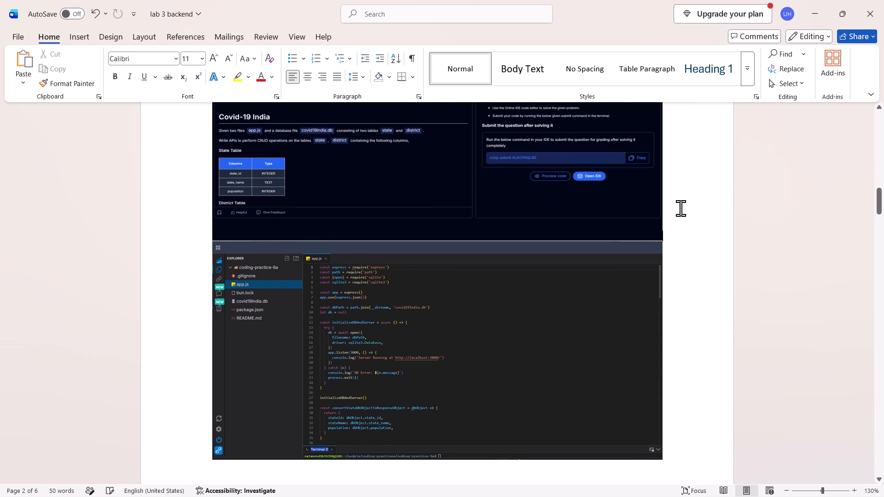
pyautogui.press('Return')
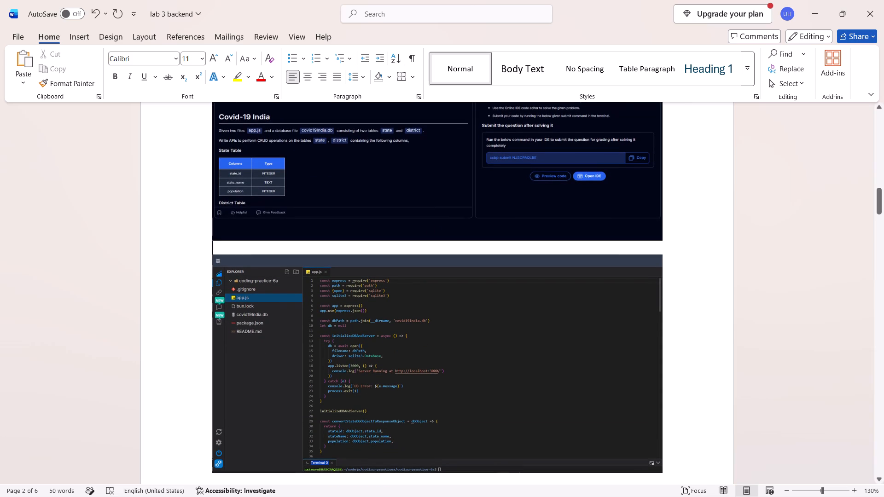
# Reduce the height of the Covid-19 India code image slightly, keeping its full width.
pyautogui.hscroll(1, 569, 312)
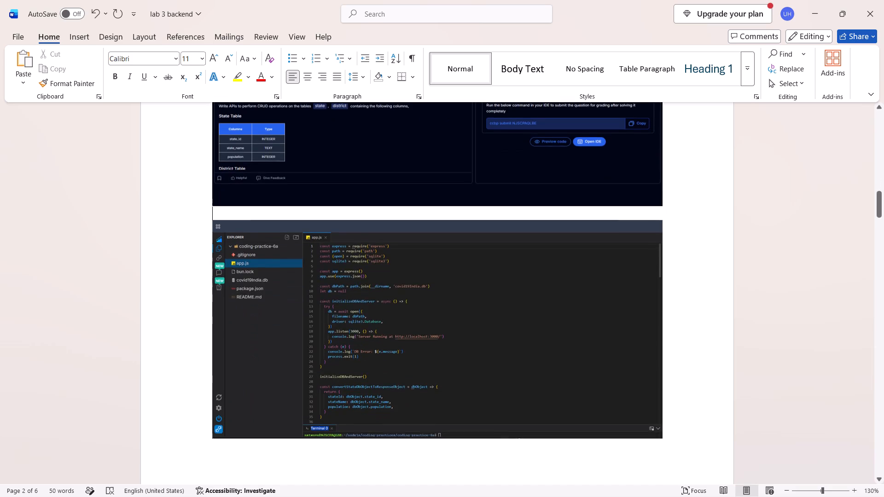
pyautogui.click(546, 316)
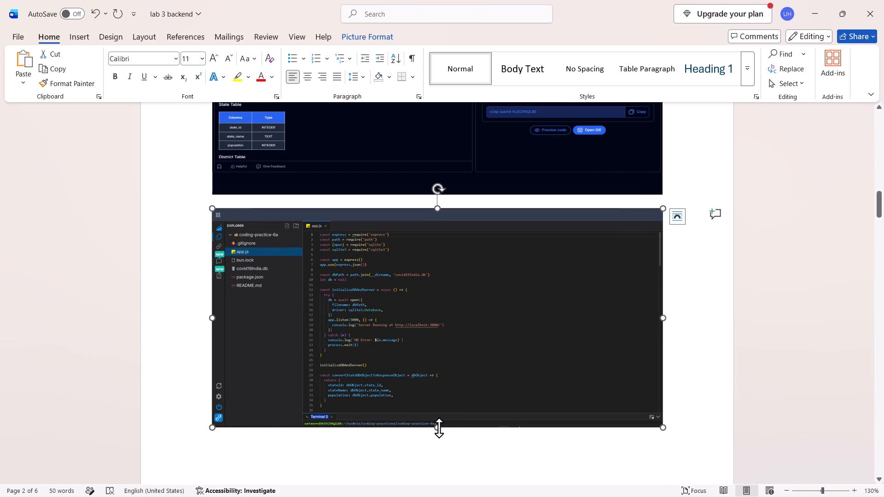
pyautogui.moveTo(439, 428); pyautogui.dragTo(440, 415)
# Reduce the height of the Covid-19 India submission screenshot above the Question 2 heading, keeping its full width.
pyautogui.scroll(-4, 440, 415)
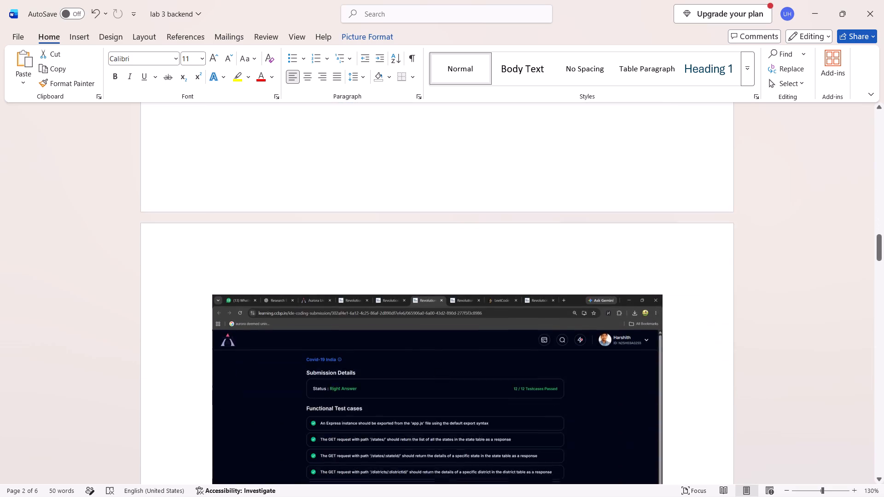
pyautogui.scroll(-1, 440, 415)
pyautogui.click(449, 304)
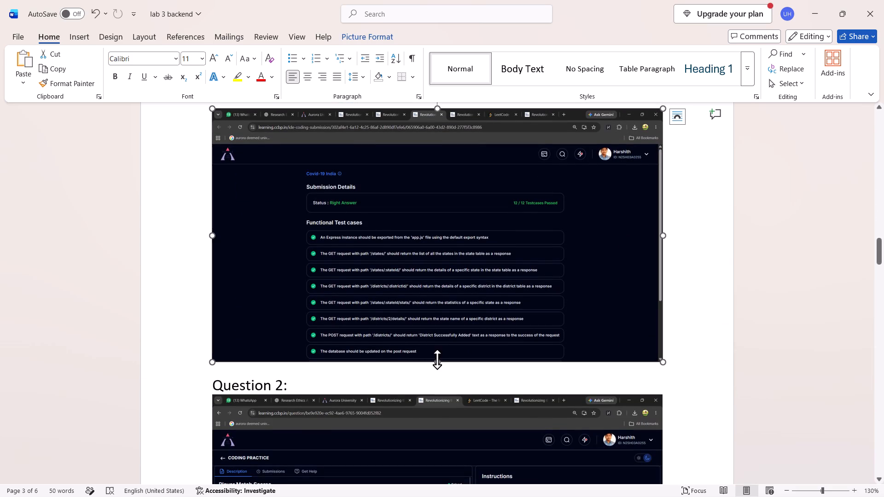
pyautogui.moveTo(437, 359); pyautogui.dragTo(436, 336)
# Delete the blank lines before the Question 1 heading to bring it up to the first page, below the Date of Submission table.
pyautogui.scroll(5, 436, 336)
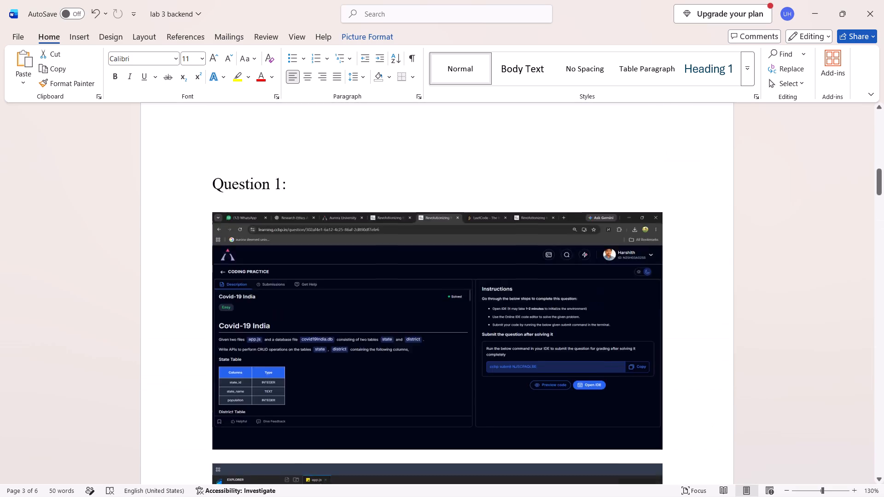
pyautogui.scroll(2, 436, 336)
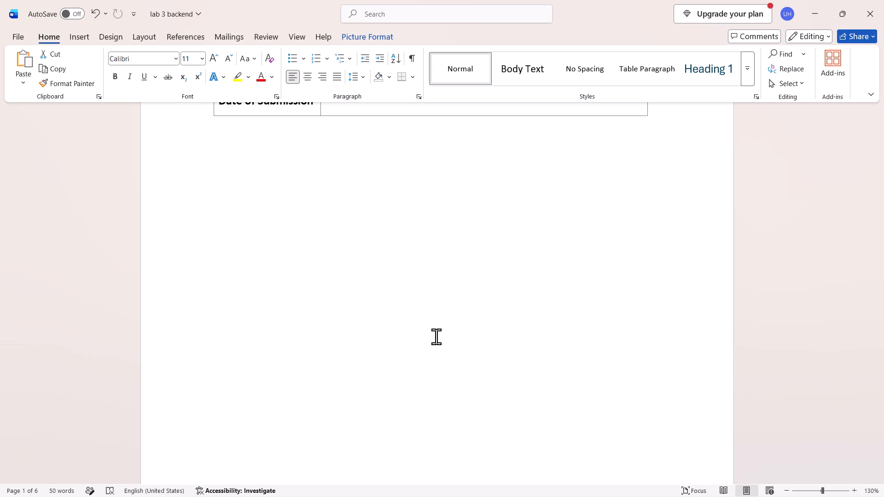
pyautogui.scroll(1, 335, 184)
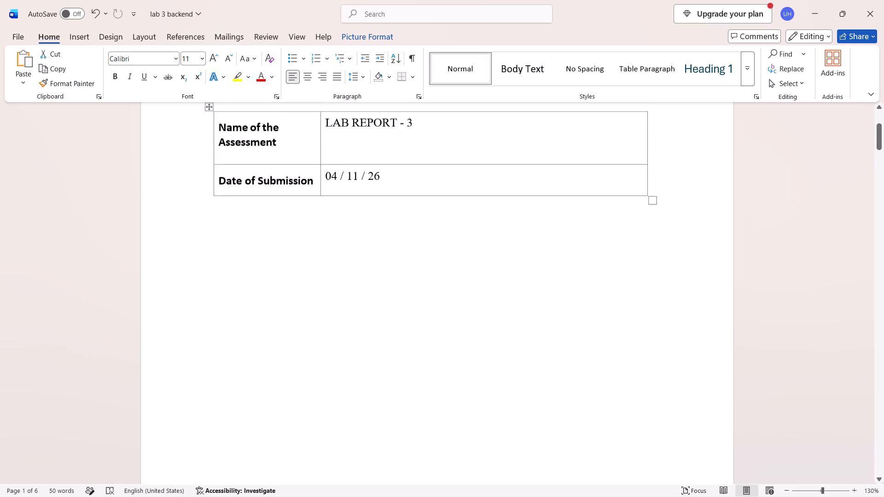
pyautogui.scroll(1, 335, 184)
pyautogui.scroll(-3, 335, 184)
pyautogui.click(231, 180)
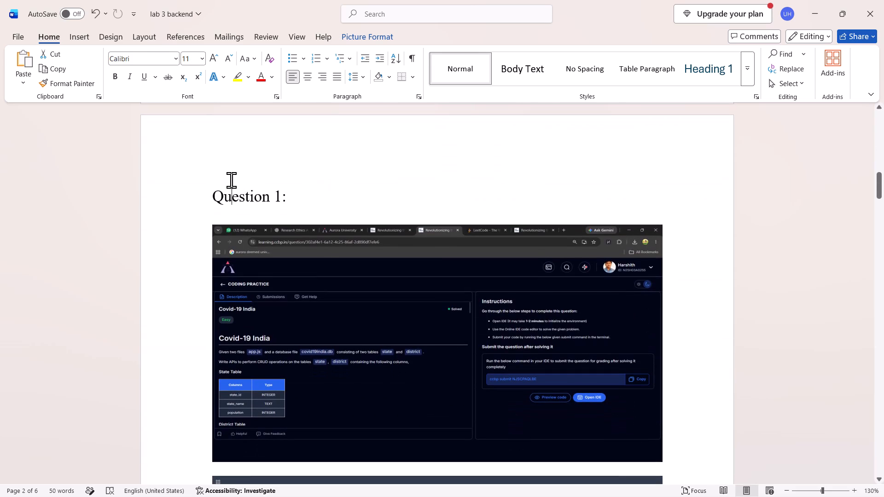
pyautogui.click(211, 199)
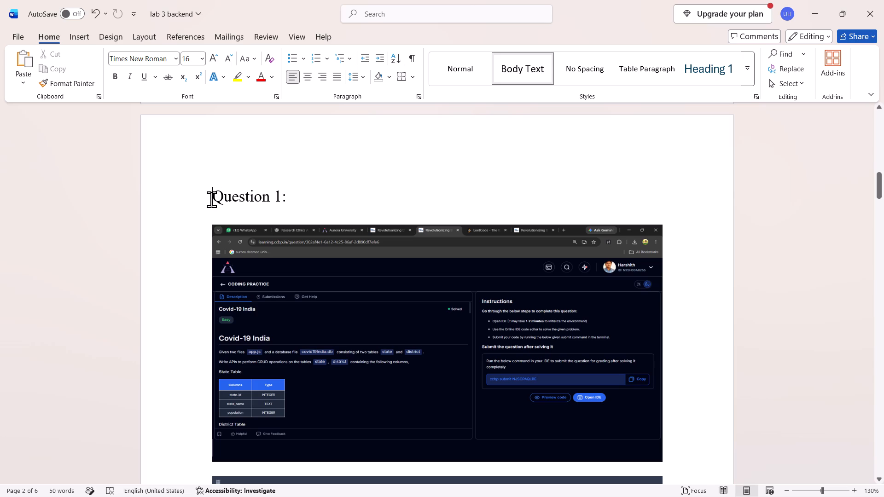
pyautogui.press('BackSpace')
pyautogui.press('BackSpace')
pyautogui.press('BackSpace')
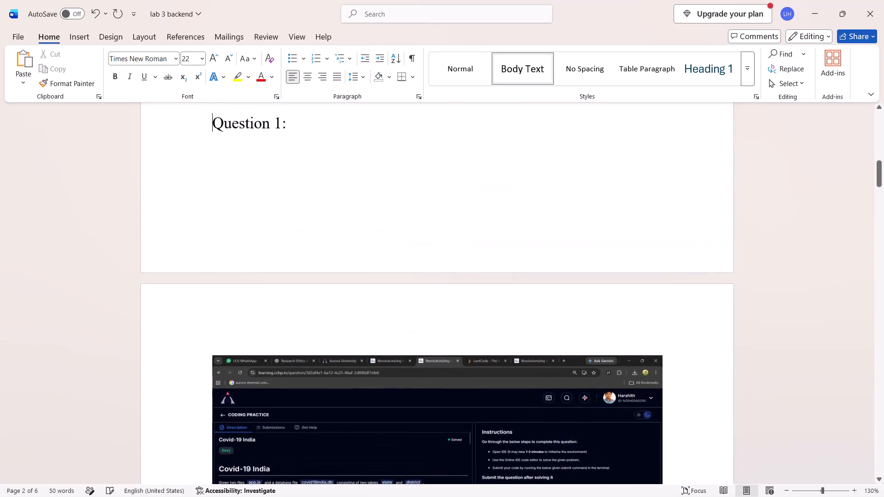
pyautogui.press('BackSpace')
pyautogui.scroll(2, 211, 199)
pyautogui.press('BackSpace')
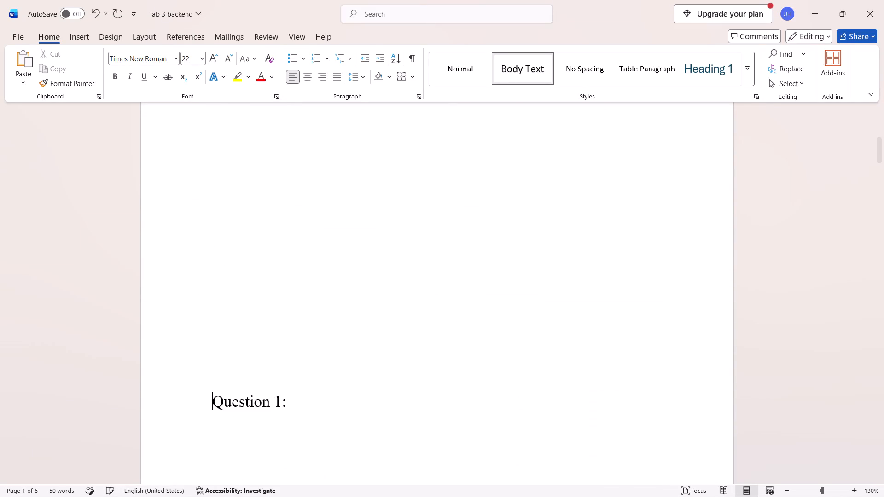
pyautogui.press('BackSpace')
pyautogui.press('BackSpace')
pyautogui.press('BackSpace')
pyautogui.press('BackSpace')
pyautogui.press('BackSpace')
pyautogui.press('BackSpace')
pyautogui.press('BackSpace')
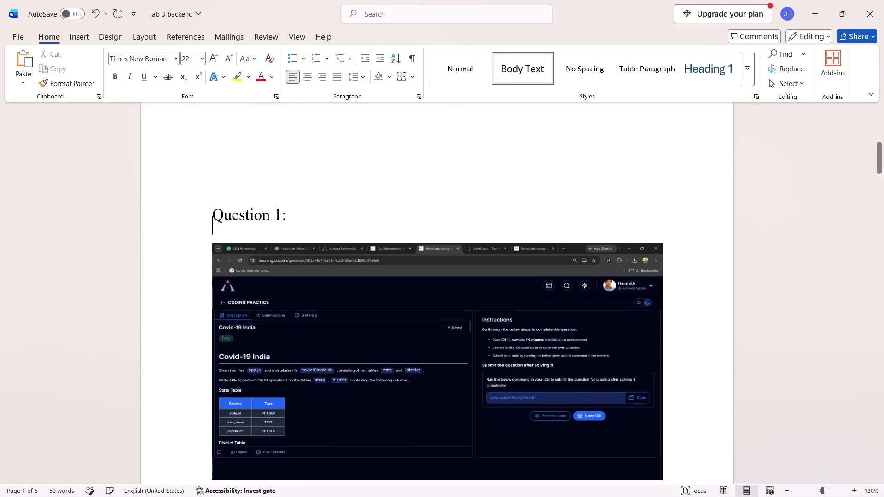
pyautogui.press('BackSpace')
pyautogui.hscroll(-1, 211, 199)
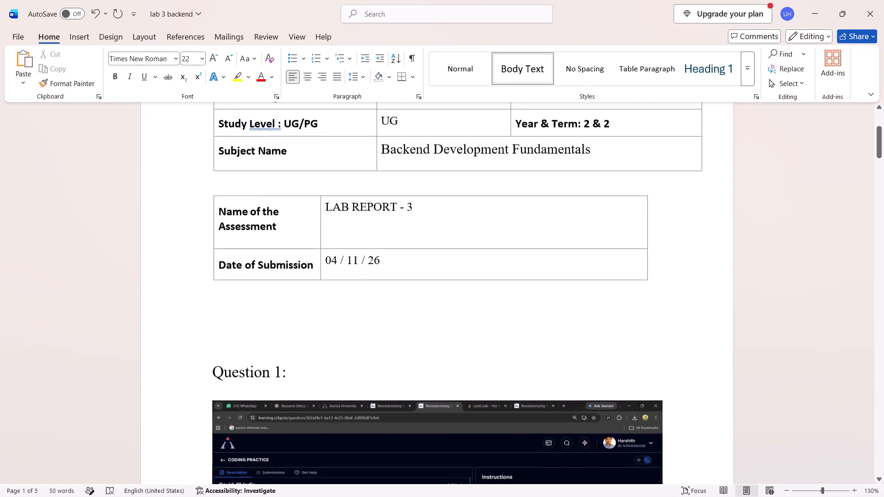
pyautogui.hscroll(-1, 211, 199)
pyautogui.press('BackSpace')
# Examine how the code, question and submission images for Questions 1 to 3 are laid out across the pages.
pyautogui.scroll(-1, 211, 199)
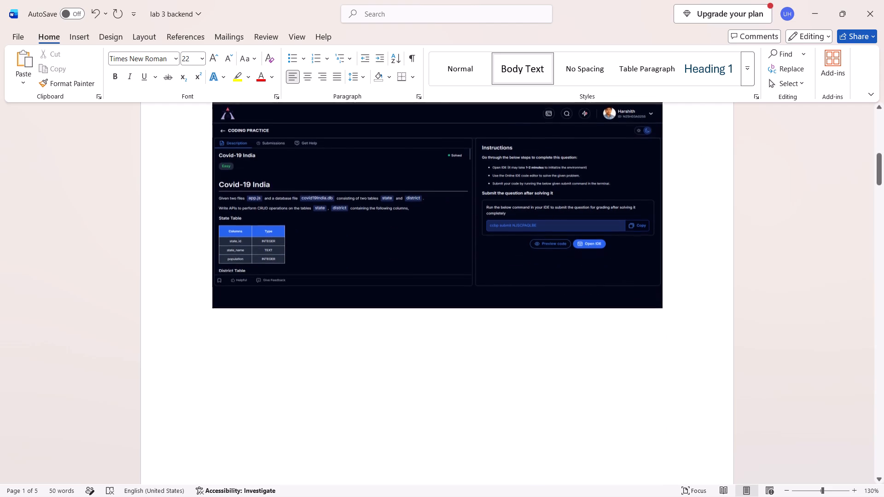
pyautogui.scroll(-1, 211, 199)
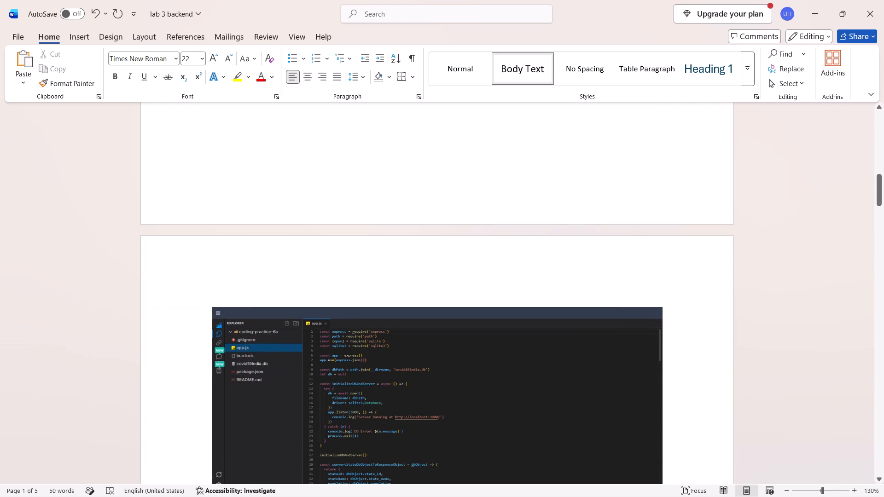
pyautogui.scroll(3, 365, 362)
pyautogui.scroll(-4, 365, 362)
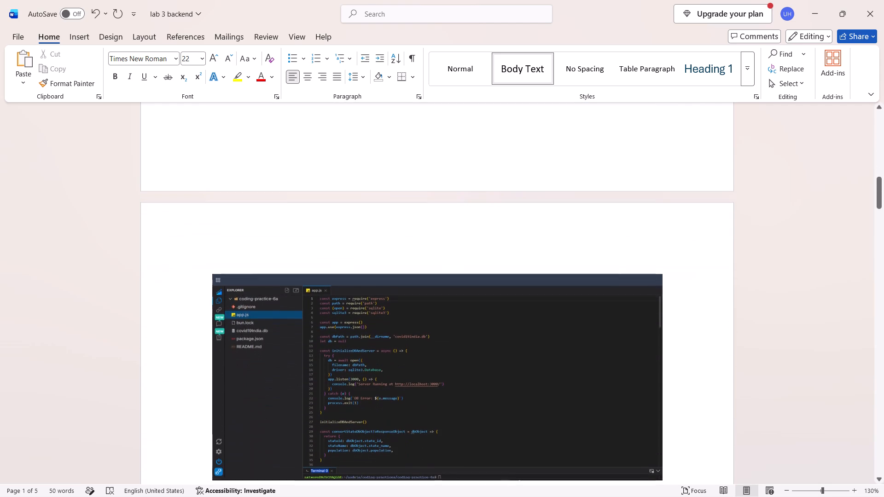
pyautogui.click(365, 362)
pyautogui.scroll(-2, 413, 341)
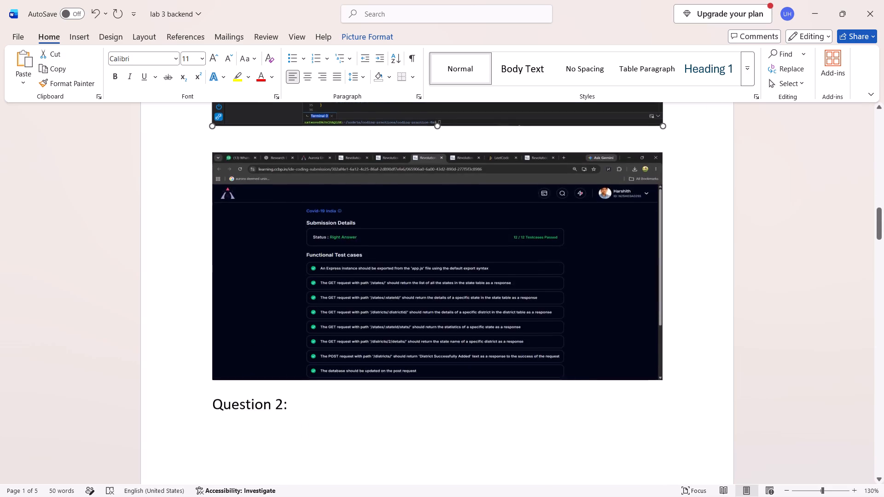
pyautogui.scroll(-3, 413, 341)
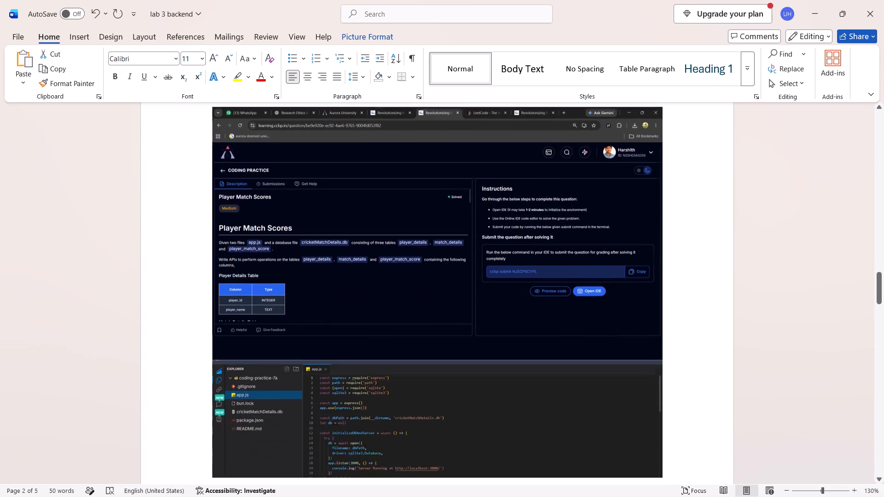
pyautogui.scroll(-1, 413, 341)
pyautogui.scroll(2, 413, 341)
pyautogui.scroll(-3, 413, 341)
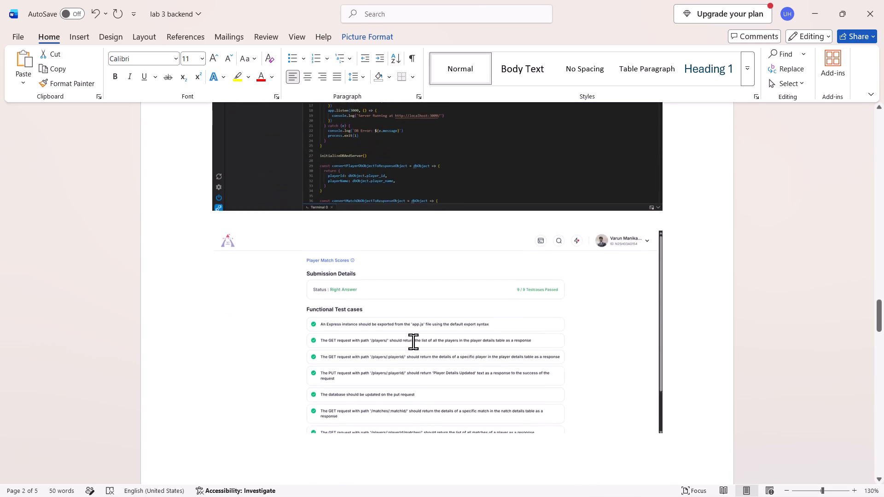
pyautogui.scroll(-3, 413, 341)
# Reduce the height of the Todo Application question screenshot above its code image, keeping its full width.
pyautogui.scroll(2, 413, 341)
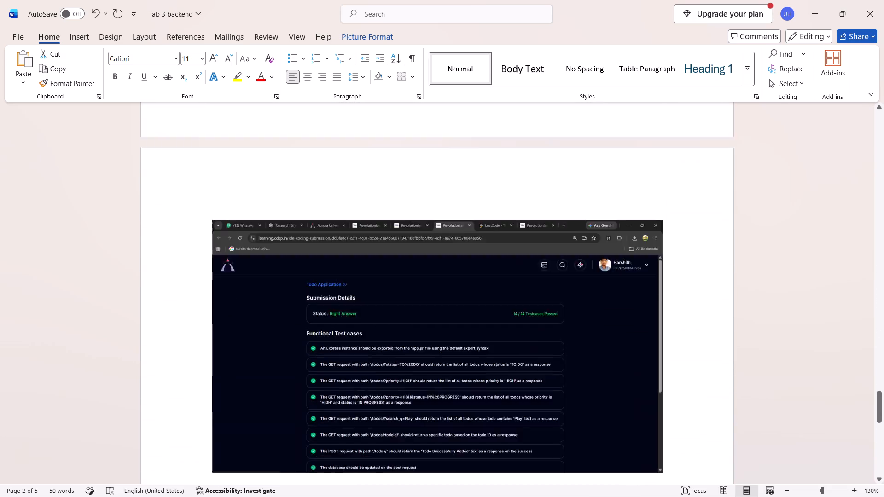
pyautogui.scroll(2, 413, 341)
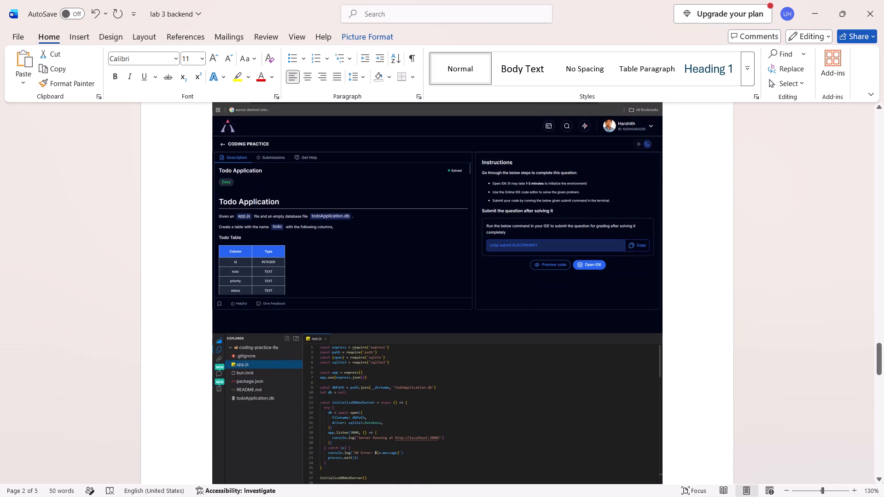
pyautogui.click(406, 286)
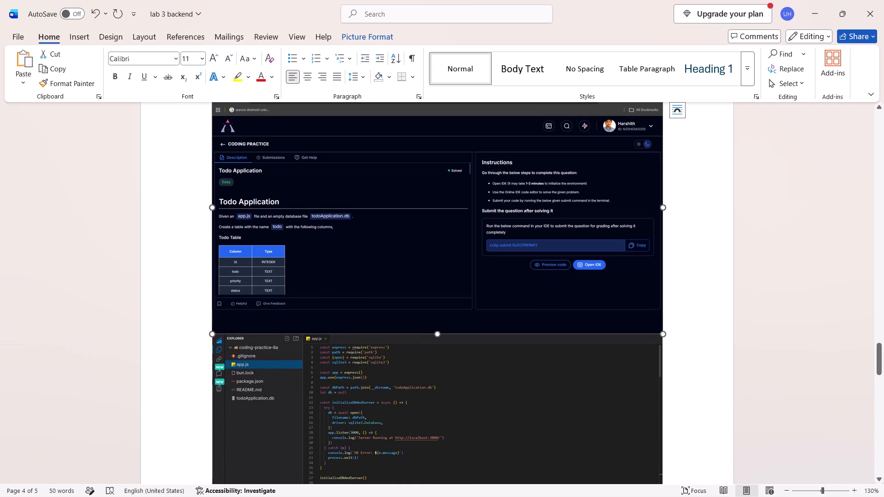
pyautogui.moveTo(436, 335); pyautogui.dragTo(435, 308)
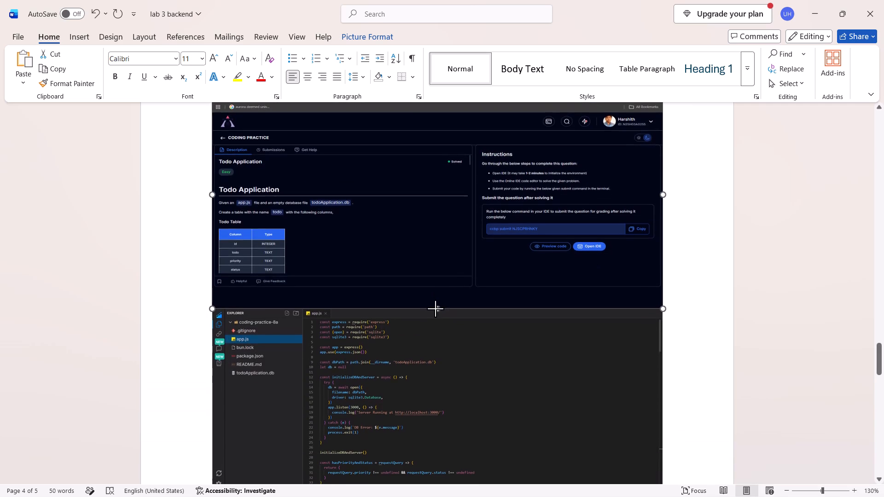
# Reduce the height of the Todo Application question screenshot further, keeping its full width.
pyautogui.moveTo(435, 308); pyautogui.dragTo(432, 290)
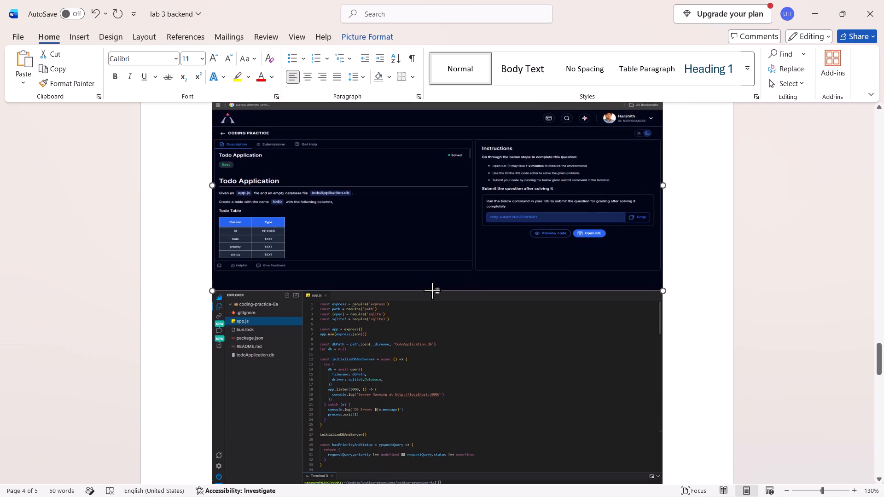
pyautogui.moveTo(432, 290); pyautogui.dragTo(433, 300)
pyautogui.scroll(-1, 461, 444)
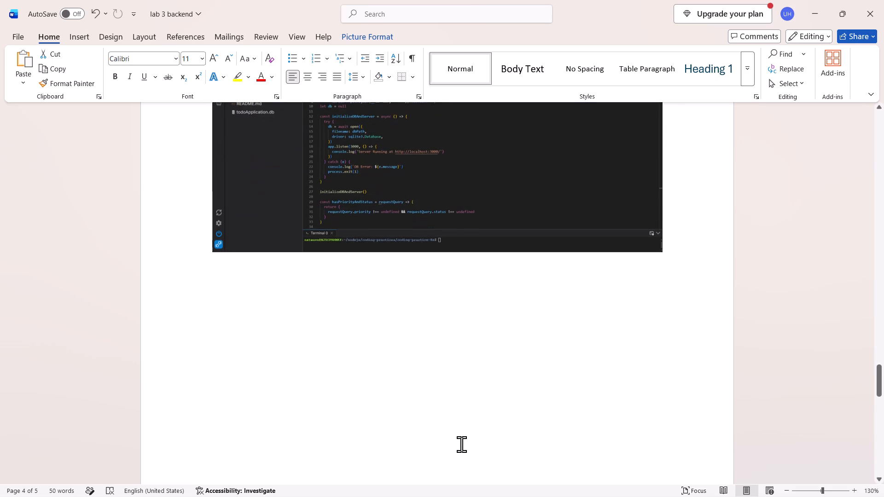
# Insert a blank line between the Todo Application question screenshot and its code image.
pyautogui.scroll(1, 455, 330)
pyautogui.click(439, 260)
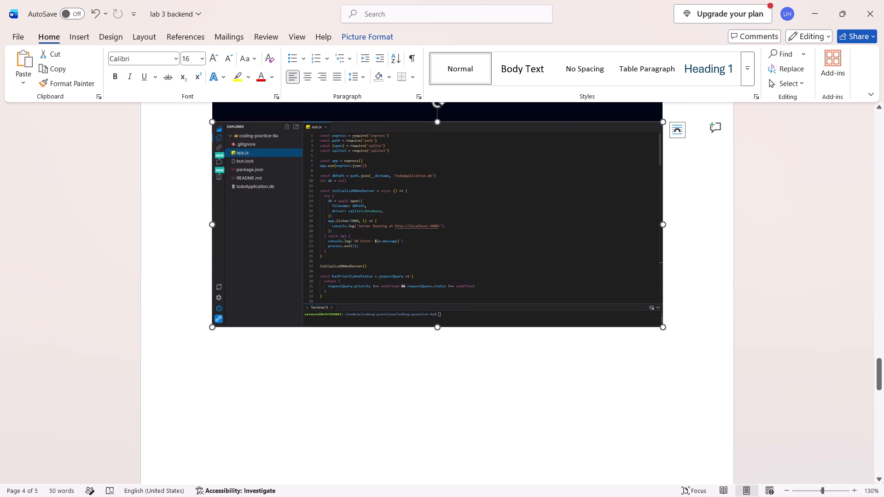
pyautogui.click(667, 118)
pyautogui.press('Return')
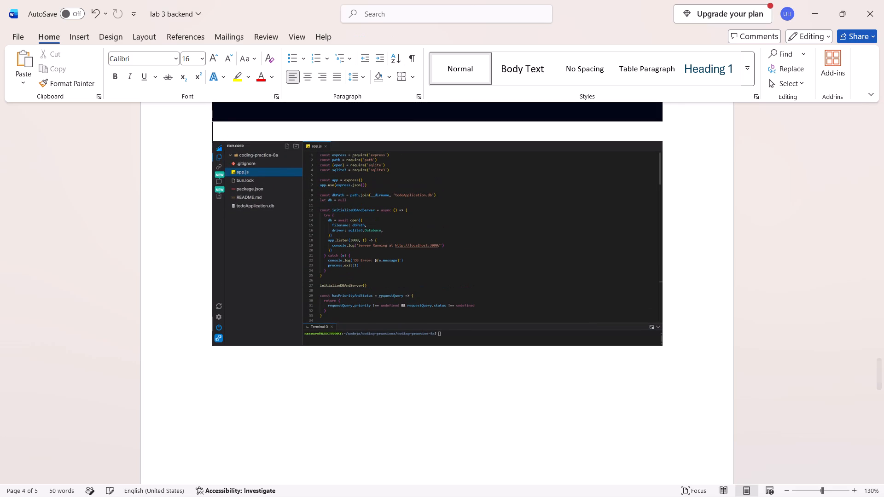
# Reduce the height of the Todo Application code image, keeping its full width.
pyautogui.click(566, 206)
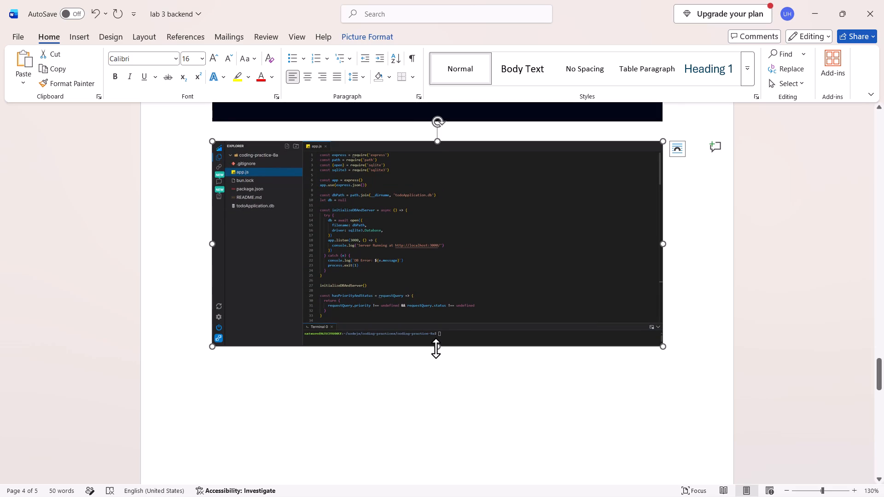
pyautogui.moveTo(436, 348); pyautogui.dragTo(430, 328)
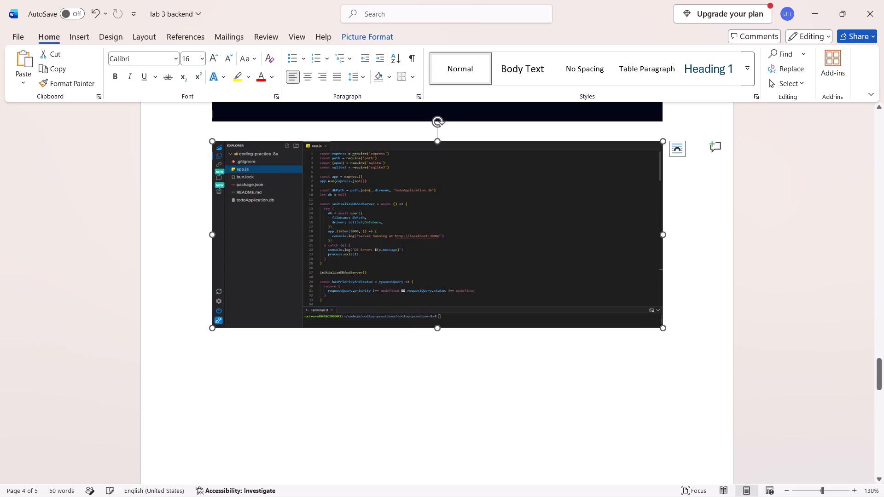
# Reduce the height of the Todo Application submission screenshot enough to fit it on the same page as its code image.
pyautogui.scroll(-2, 430, 328)
pyautogui.click(380, 337)
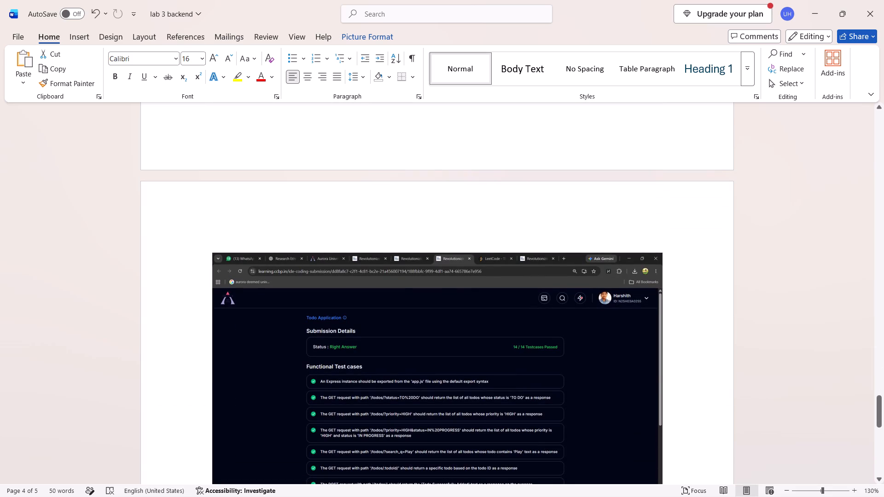
pyautogui.scroll(-1, 380, 337)
pyautogui.moveTo(436, 312); pyautogui.dragTo(434, 287)
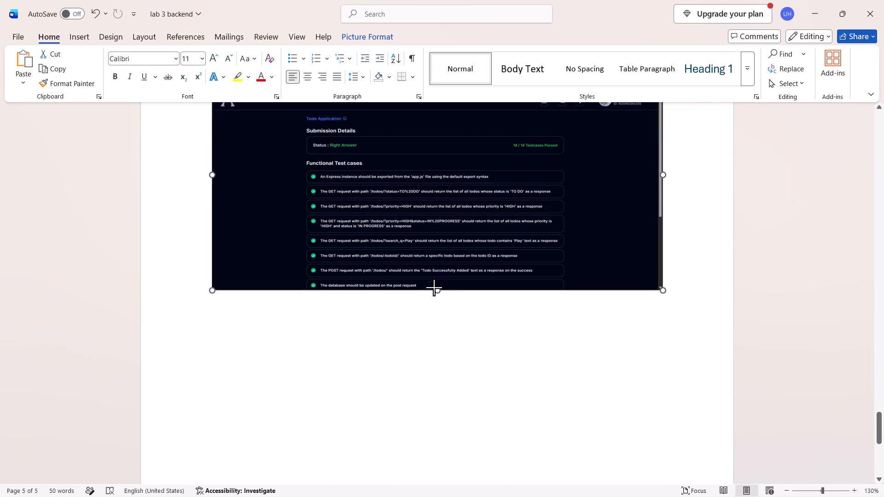
pyautogui.moveTo(434, 287); pyautogui.dragTo(433, 287)
pyautogui.scroll(1, 433, 287)
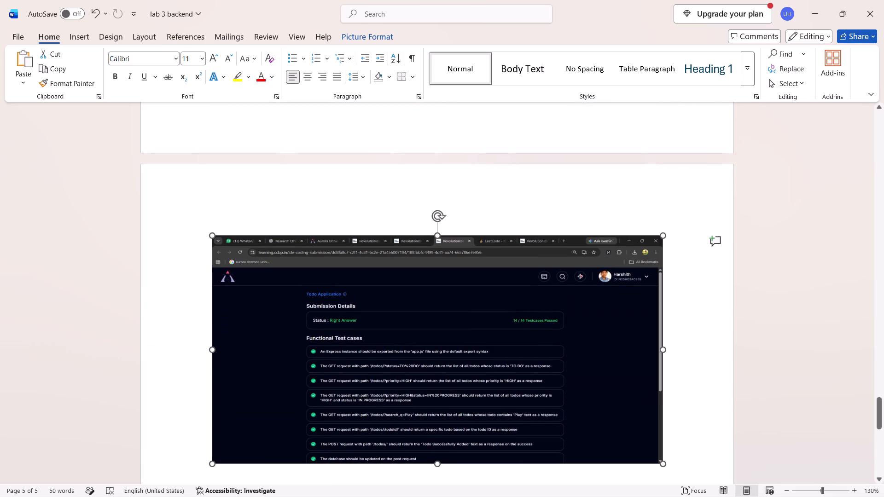
pyautogui.scroll(-1, 418, 425)
pyautogui.moveTo(437, 373); pyautogui.dragTo(431, 353)
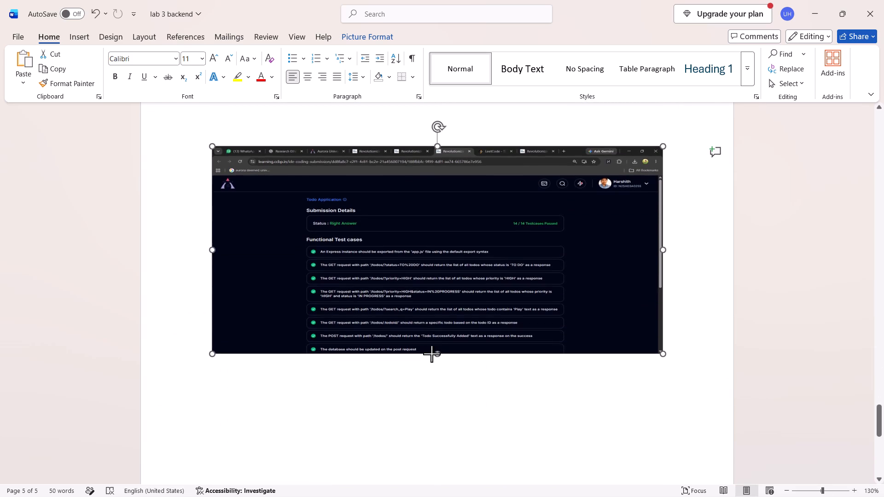
pyautogui.moveTo(431, 353); pyautogui.dragTo(431, 353)
# Insert a blank line between the Todo Application code image and its submission screenshot.
pyautogui.scroll(2, 431, 353)
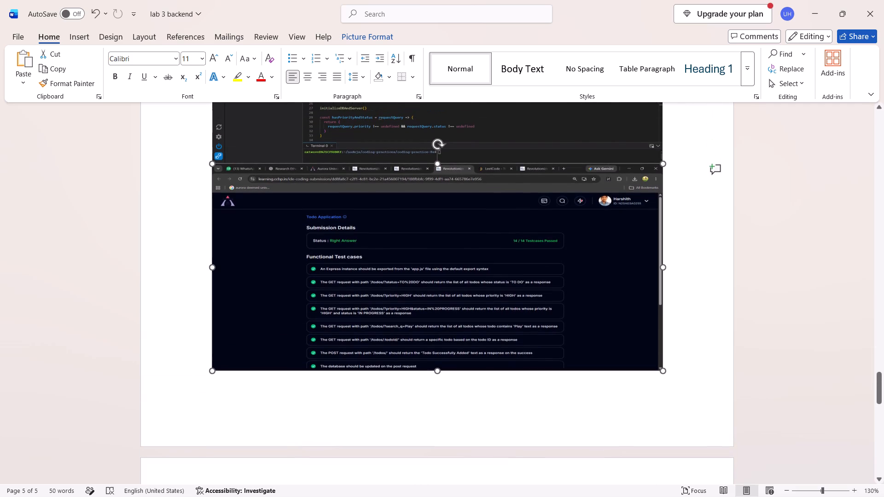
pyautogui.scroll(1, 385, 349)
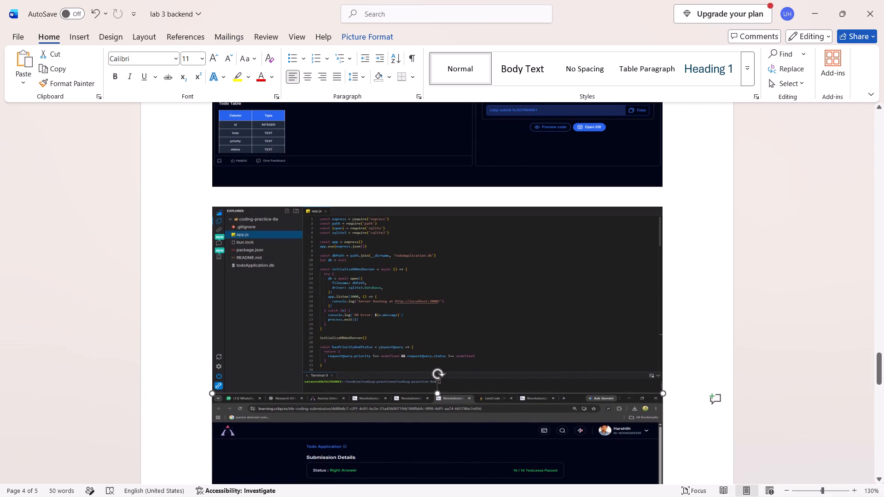
pyautogui.click(669, 379)
pyautogui.press('Return')
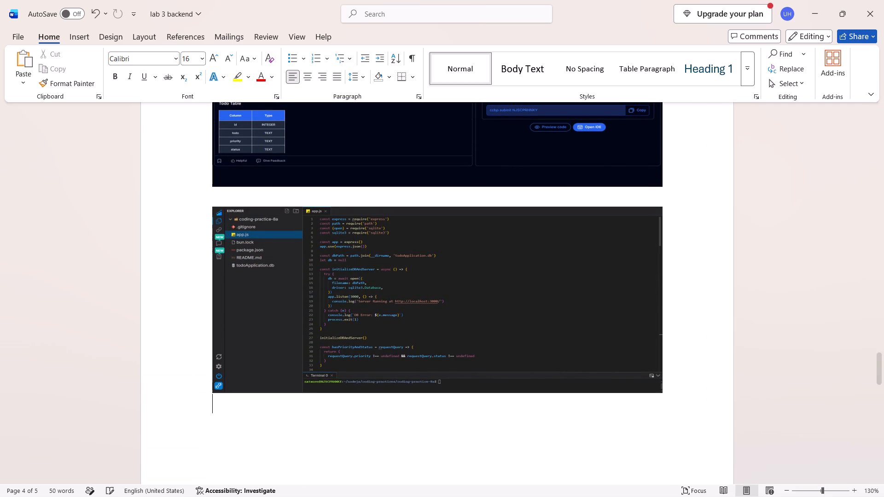
# Delete the blank lines above the Question 3 heading to bring it to the top of its page.
pyautogui.scroll(1, 669, 379)
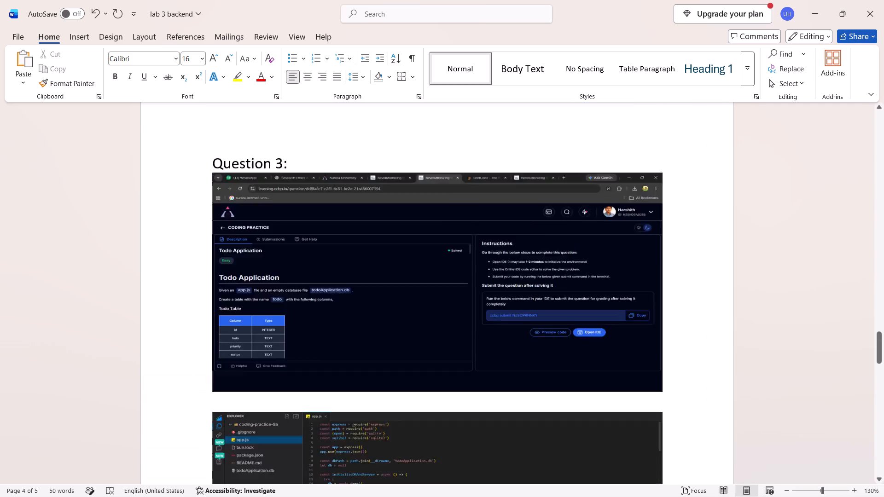
pyautogui.scroll(1, 570, 285)
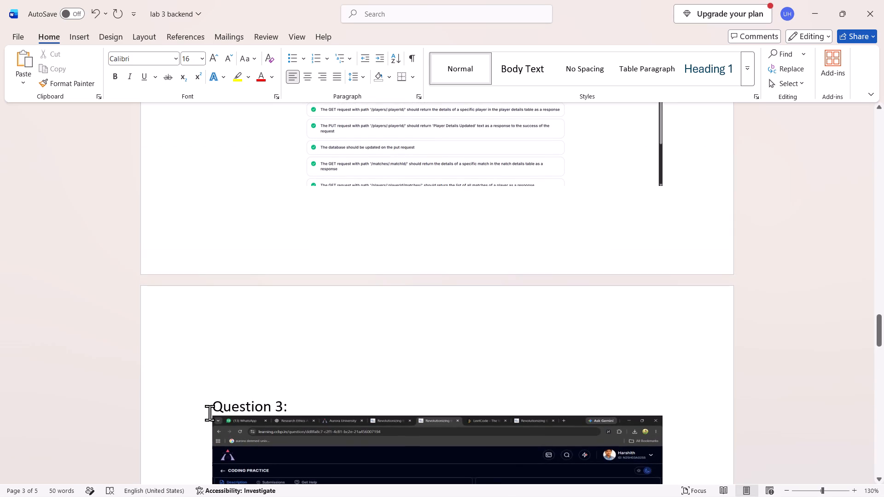
pyautogui.click(209, 413)
pyautogui.press('BackSpace')
pyautogui.press('BackSpace')
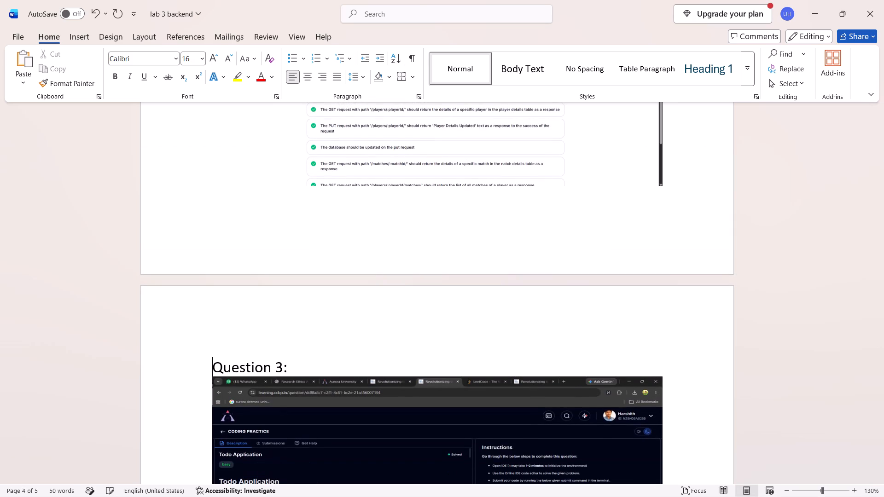
# Examine the spacing and page layout of the Question 2 and Question 3 headings and their images.
pyautogui.scroll(-4, 209, 413)
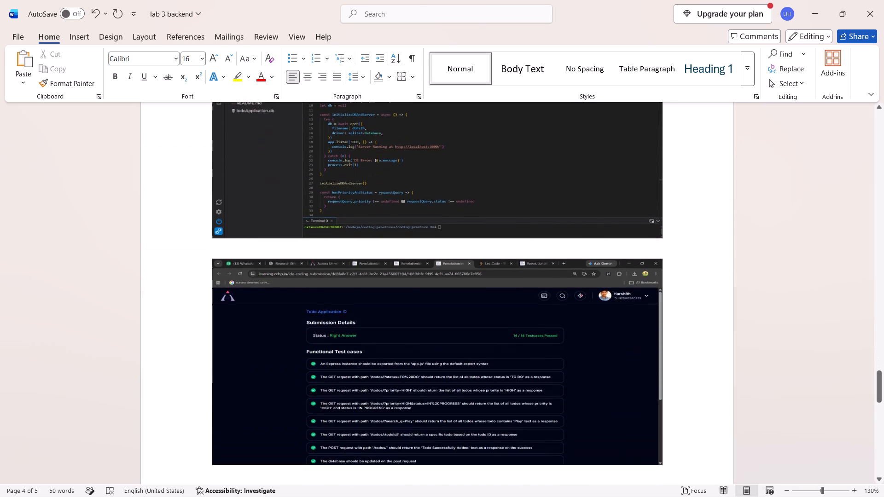
pyautogui.scroll(-1, 209, 413)
pyautogui.scroll(3, 209, 413)
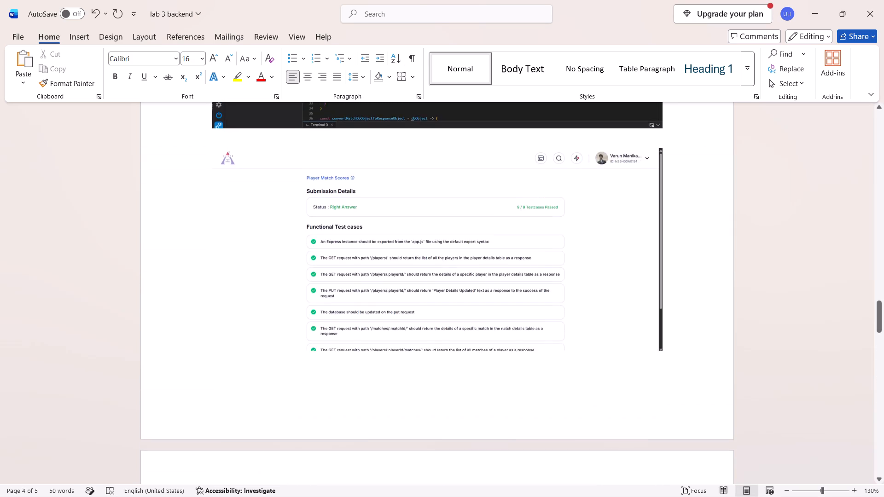
pyautogui.scroll(-1, 209, 413)
pyautogui.scroll(1, 209, 413)
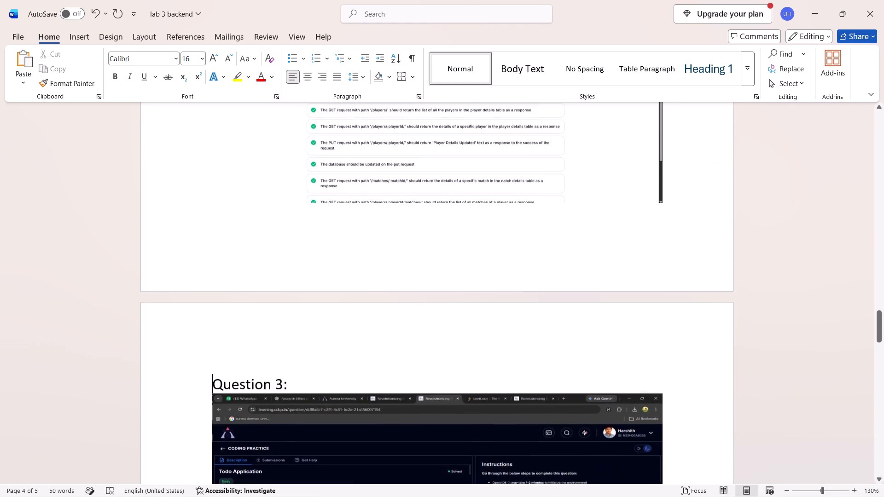
pyautogui.scroll(3, 209, 413)
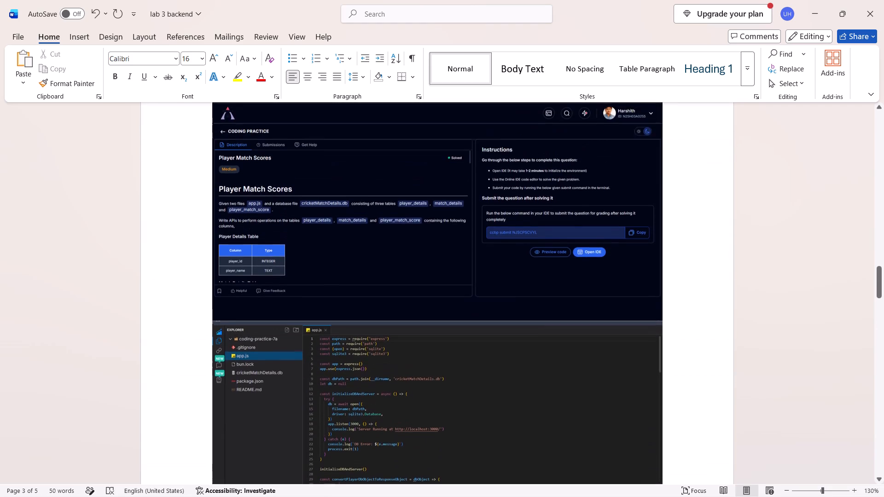
pyautogui.scroll(3, 209, 413)
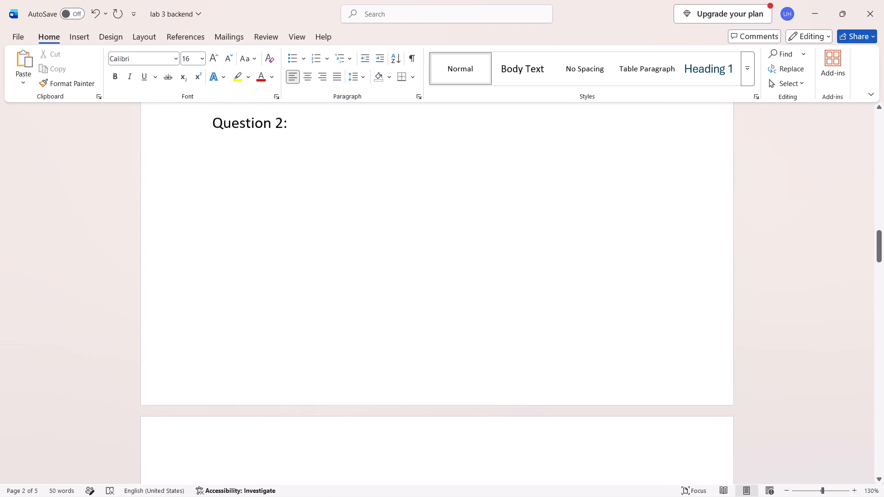
pyautogui.scroll(-3, 209, 413)
pyautogui.scroll(1, 209, 413)
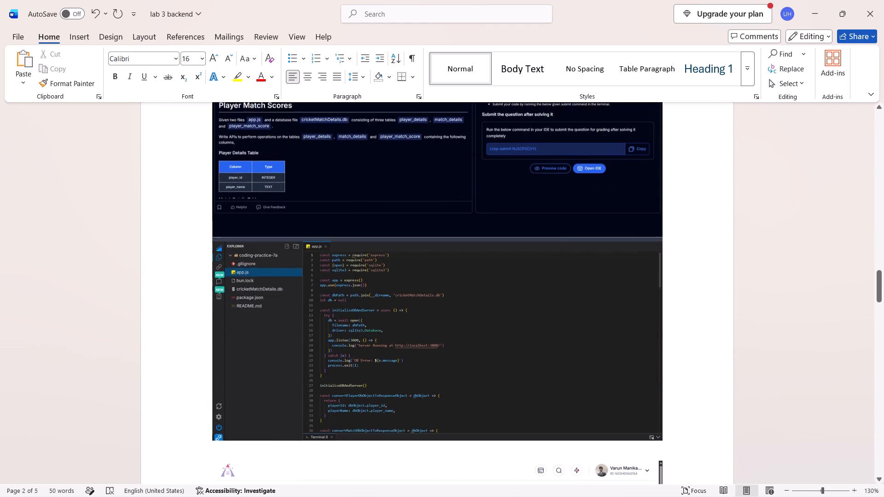
pyautogui.scroll(1, 209, 413)
# Reduce the height of the Player Match Scores question screenshot, keeping its full width.
pyautogui.click(301, 286)
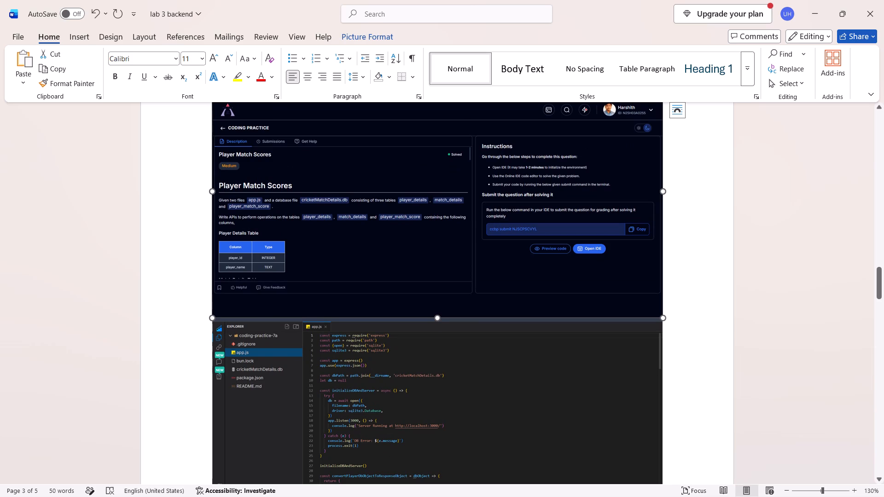
pyautogui.moveTo(437, 317); pyautogui.dragTo(435, 283)
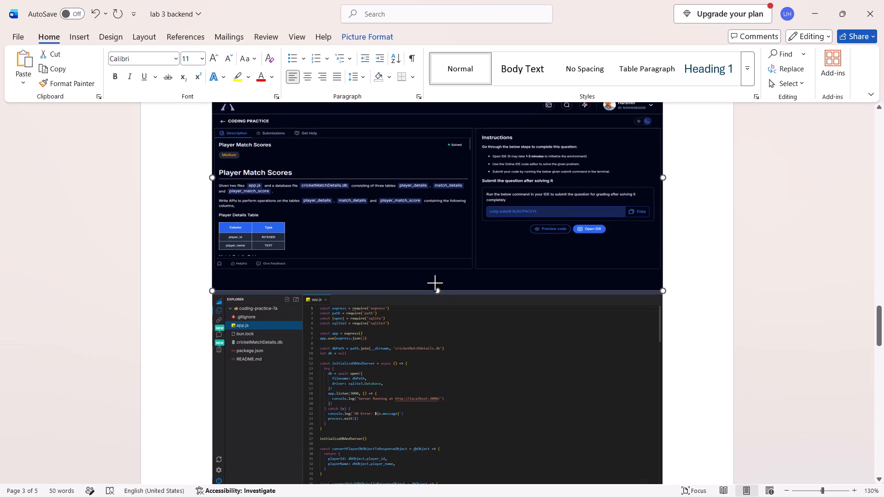
pyautogui.moveTo(435, 283); pyautogui.dragTo(434, 292)
# Insert a blank line between the Player Match Scores question screenshot and its code image.
pyautogui.scroll(-1, 434, 292)
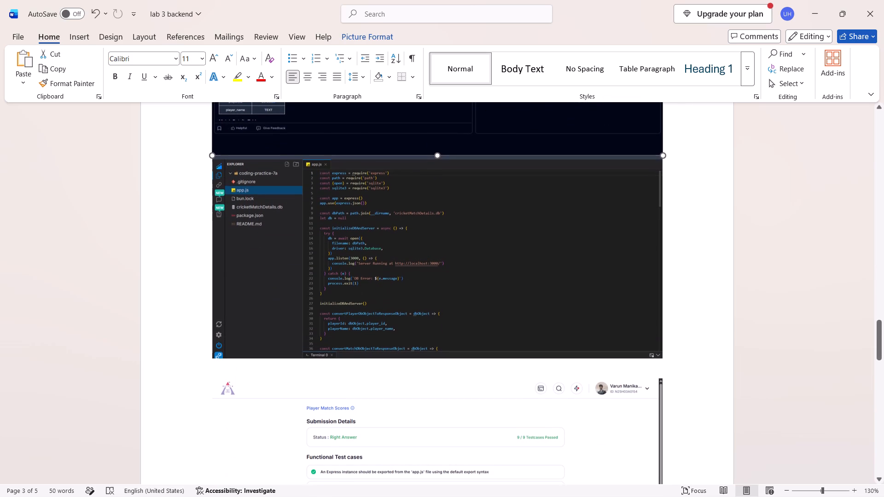
pyautogui.click(669, 143)
pyautogui.press('Return')
# Slightly reduce the height of the Player Match Scores code image, keeping its full width.
pyautogui.click(473, 327)
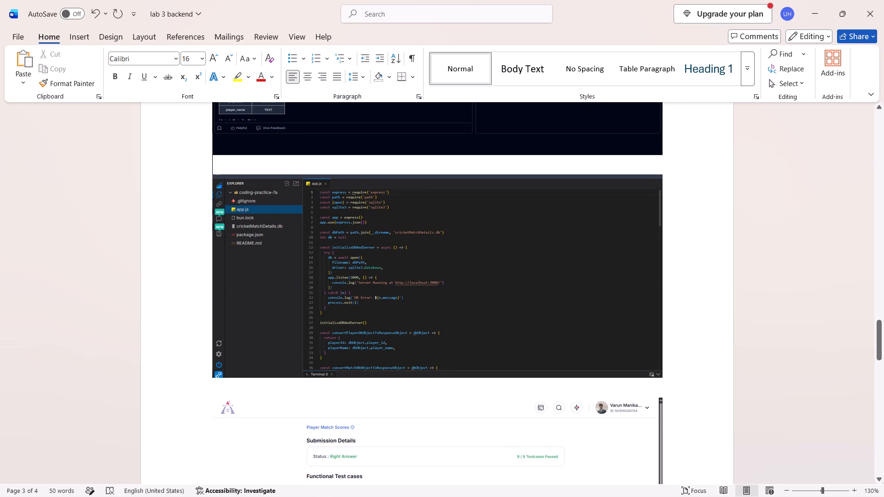
pyautogui.moveTo(436, 376); pyautogui.dragTo(436, 368)
pyautogui.click(700, 371)
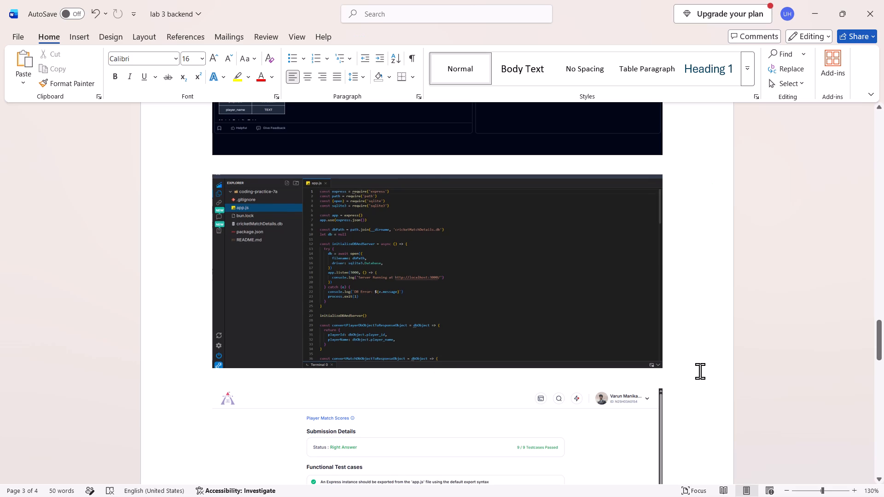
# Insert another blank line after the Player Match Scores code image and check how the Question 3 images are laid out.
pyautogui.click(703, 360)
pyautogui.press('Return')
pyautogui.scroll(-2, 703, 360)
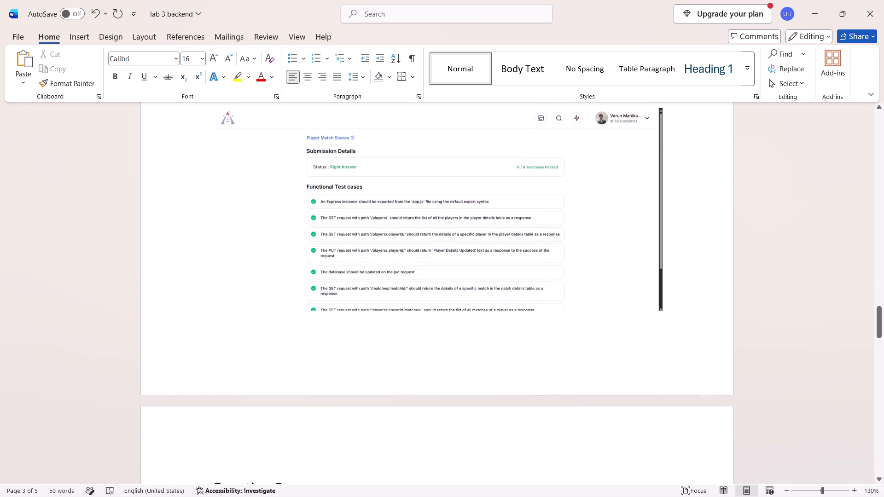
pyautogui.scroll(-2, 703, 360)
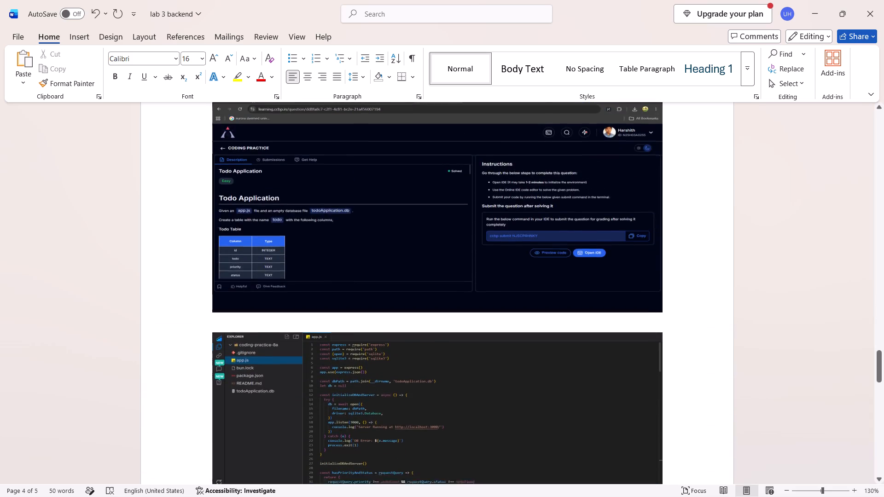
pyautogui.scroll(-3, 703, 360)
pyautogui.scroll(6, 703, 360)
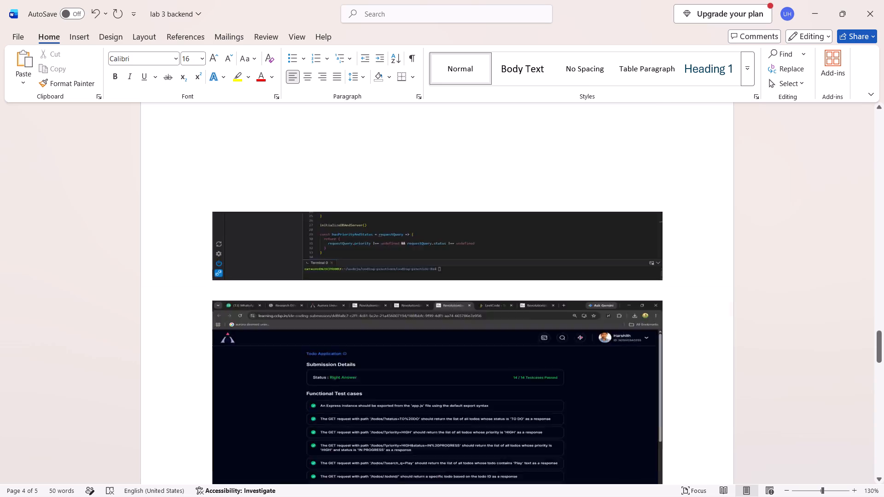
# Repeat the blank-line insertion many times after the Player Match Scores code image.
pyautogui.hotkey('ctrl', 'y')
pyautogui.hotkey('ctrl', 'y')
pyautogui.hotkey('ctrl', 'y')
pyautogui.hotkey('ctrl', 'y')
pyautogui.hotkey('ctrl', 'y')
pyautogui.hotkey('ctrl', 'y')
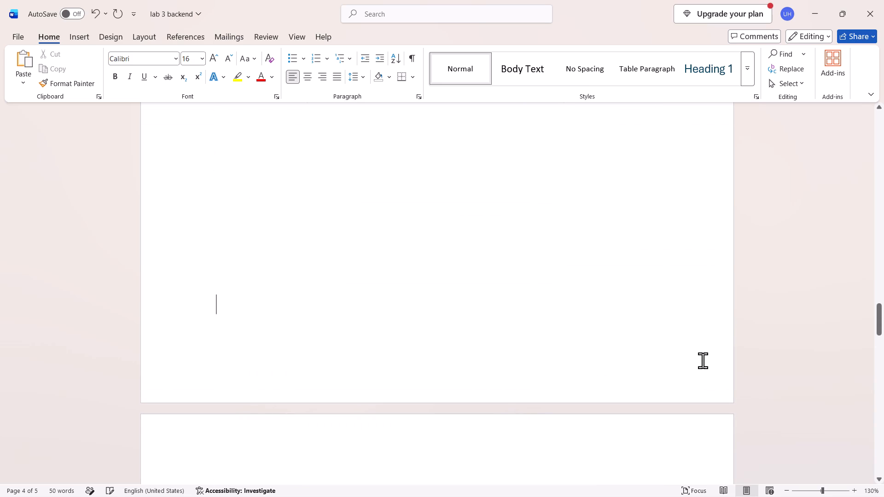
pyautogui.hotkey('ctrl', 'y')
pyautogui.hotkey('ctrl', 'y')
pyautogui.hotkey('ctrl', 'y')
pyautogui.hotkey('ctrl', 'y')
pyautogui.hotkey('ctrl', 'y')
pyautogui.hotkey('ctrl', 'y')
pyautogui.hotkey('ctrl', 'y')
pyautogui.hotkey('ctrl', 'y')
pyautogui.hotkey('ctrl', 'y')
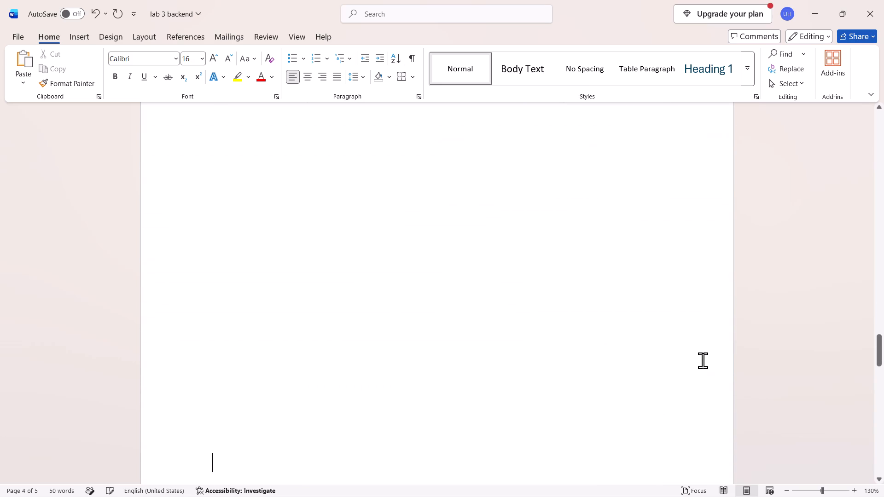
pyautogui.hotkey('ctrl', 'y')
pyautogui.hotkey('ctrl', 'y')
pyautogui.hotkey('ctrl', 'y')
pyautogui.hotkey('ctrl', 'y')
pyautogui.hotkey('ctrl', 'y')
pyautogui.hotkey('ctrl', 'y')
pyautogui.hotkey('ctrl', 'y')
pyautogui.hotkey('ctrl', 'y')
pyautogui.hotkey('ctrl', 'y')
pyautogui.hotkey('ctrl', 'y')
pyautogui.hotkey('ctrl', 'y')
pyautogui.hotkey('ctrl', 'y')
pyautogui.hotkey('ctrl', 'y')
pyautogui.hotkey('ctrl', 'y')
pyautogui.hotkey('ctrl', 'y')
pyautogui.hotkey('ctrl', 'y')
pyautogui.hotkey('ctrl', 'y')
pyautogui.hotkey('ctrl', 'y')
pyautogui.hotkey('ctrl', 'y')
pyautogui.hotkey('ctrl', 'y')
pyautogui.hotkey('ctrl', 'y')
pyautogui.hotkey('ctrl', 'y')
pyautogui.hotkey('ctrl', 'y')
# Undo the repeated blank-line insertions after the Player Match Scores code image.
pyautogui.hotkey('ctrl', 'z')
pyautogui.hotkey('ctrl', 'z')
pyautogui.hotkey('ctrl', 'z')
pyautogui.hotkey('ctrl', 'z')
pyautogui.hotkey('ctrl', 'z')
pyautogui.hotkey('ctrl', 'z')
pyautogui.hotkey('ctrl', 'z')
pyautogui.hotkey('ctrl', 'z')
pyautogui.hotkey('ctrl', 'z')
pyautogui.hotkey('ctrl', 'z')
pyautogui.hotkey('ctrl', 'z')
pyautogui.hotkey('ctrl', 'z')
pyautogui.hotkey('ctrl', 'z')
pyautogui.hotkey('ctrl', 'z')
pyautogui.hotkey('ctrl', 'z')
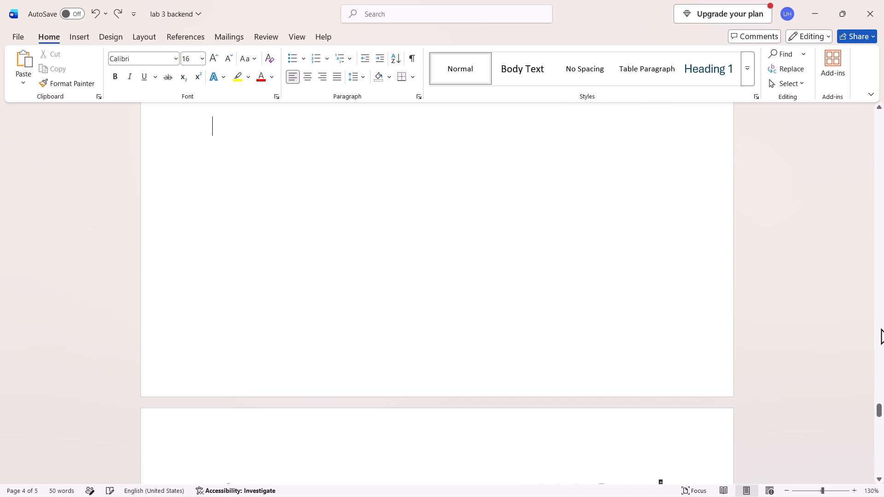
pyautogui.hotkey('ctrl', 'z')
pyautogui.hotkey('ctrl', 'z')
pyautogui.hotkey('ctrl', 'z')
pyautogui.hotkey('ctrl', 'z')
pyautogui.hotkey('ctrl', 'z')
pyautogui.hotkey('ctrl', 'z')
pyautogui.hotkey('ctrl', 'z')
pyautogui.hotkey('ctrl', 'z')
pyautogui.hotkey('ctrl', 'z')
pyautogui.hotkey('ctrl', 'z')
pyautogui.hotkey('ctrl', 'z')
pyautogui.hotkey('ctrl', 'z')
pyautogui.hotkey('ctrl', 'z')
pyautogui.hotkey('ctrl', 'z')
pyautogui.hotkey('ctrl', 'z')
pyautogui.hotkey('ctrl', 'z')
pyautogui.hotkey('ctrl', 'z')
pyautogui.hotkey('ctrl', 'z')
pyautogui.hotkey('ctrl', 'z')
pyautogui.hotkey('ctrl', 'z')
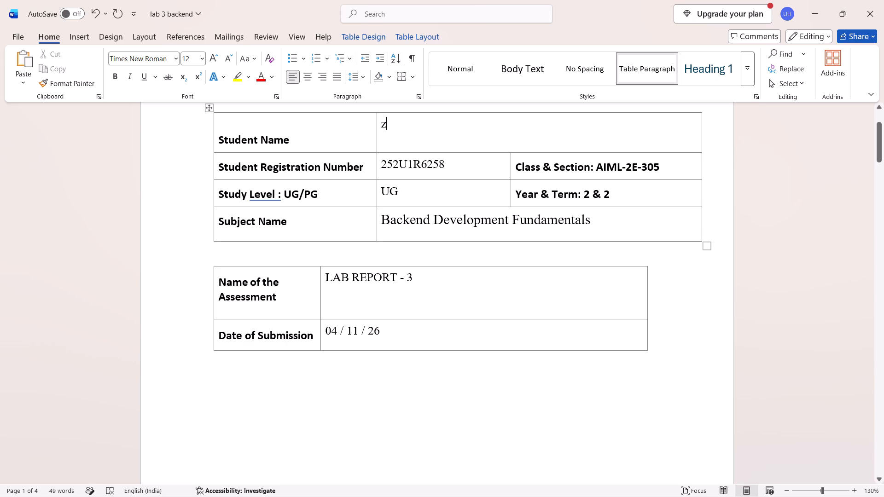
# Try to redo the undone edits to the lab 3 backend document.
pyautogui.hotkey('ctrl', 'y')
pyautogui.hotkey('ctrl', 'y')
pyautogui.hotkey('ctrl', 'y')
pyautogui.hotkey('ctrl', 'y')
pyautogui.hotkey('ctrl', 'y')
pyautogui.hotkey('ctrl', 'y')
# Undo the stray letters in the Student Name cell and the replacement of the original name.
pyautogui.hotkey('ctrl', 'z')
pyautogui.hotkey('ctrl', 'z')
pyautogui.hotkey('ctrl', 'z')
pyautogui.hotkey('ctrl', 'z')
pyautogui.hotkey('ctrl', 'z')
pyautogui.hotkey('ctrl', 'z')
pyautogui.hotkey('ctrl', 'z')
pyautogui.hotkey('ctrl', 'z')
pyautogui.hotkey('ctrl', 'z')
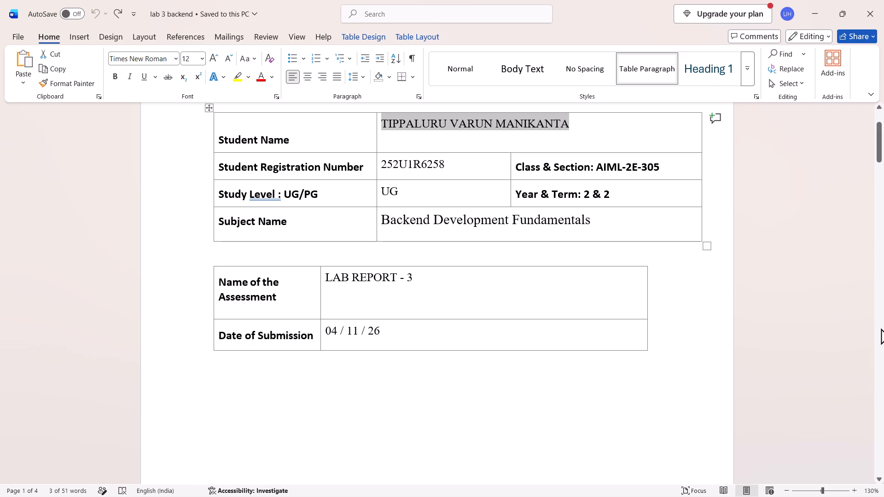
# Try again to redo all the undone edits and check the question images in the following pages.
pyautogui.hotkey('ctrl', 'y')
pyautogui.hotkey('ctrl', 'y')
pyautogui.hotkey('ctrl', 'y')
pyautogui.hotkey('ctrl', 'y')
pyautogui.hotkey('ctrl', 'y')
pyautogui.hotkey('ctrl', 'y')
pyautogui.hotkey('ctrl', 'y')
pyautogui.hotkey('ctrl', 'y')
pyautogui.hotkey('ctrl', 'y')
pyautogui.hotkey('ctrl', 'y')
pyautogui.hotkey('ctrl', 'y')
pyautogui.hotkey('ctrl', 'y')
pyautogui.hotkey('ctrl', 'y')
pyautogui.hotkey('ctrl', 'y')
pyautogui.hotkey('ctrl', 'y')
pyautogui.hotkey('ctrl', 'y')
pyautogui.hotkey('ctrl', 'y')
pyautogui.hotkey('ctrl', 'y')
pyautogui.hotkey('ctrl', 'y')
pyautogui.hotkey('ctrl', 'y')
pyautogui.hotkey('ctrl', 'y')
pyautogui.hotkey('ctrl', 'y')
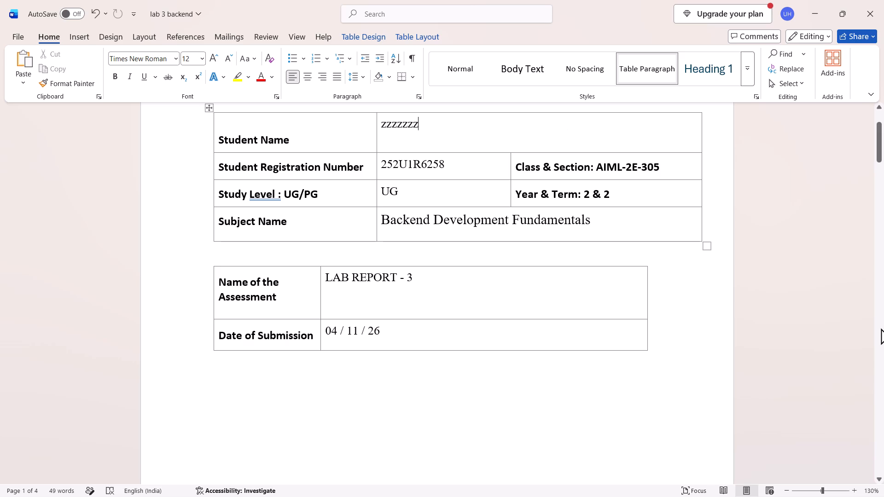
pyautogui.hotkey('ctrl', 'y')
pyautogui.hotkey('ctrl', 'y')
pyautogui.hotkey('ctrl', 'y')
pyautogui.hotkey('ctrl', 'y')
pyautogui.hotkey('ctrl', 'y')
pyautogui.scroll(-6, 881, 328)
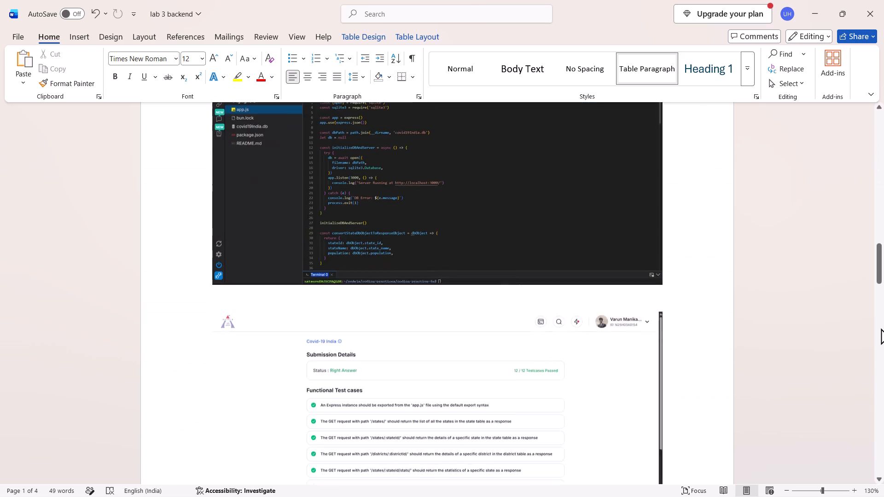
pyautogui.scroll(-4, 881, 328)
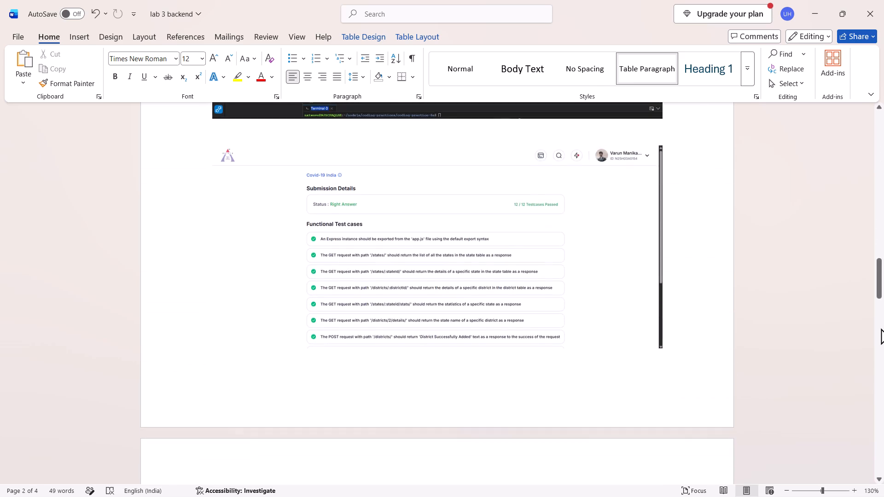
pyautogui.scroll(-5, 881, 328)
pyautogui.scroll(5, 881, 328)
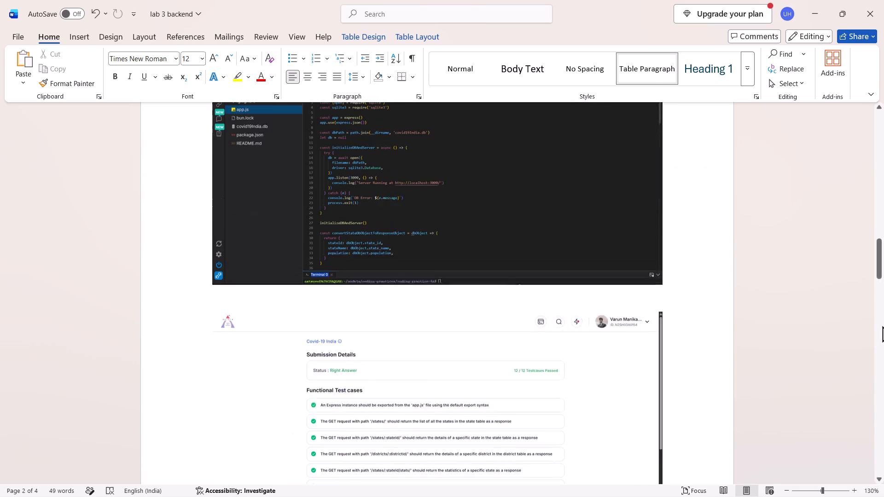
# Close the document without saving its changes and reopen lab 3 backend from the Downloads folder.
pyautogui.click(883, 0)
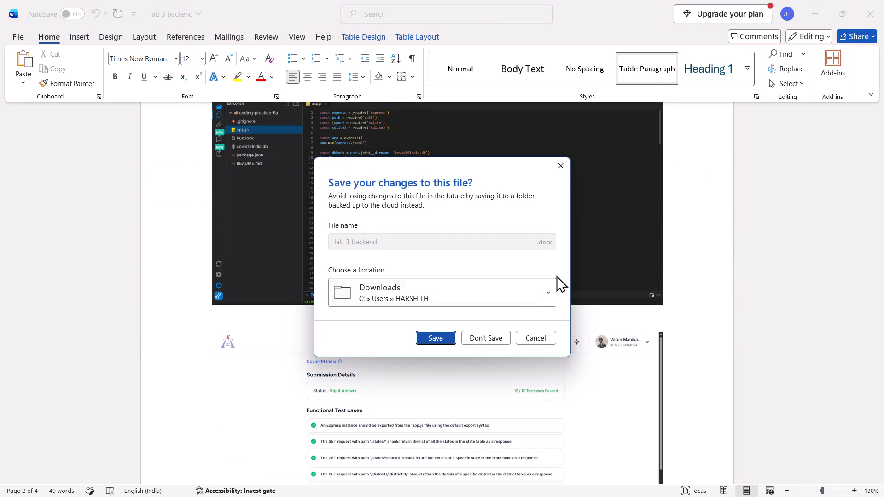
pyautogui.click(479, 333)
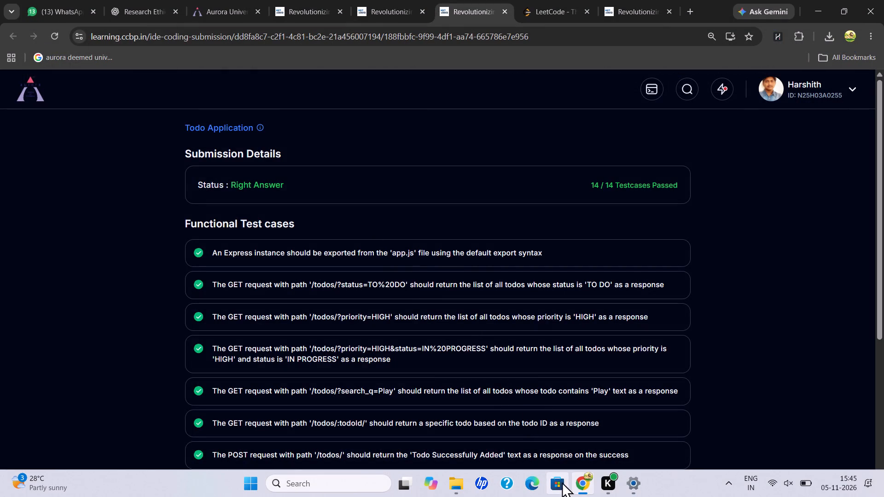
pyautogui.click(459, 486)
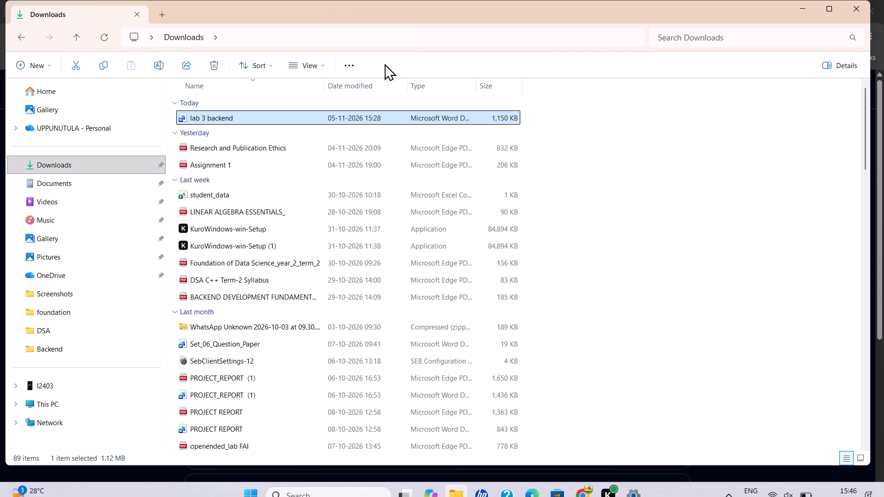
pyautogui.doubleClick(366, 118)
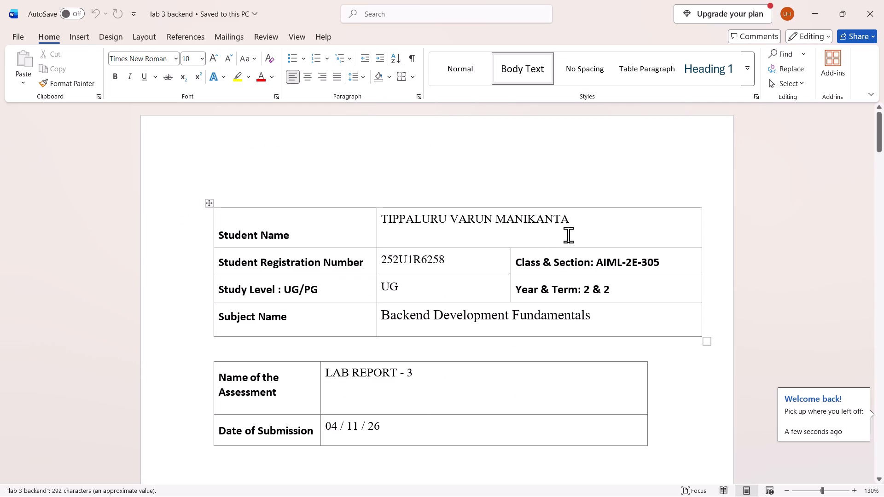
pyautogui.moveTo(582, 222); pyautogui.dragTo(382, 218)
pyautogui.press('ctrl+alt+shift+super+space')
pyautogui.click(517, 253)
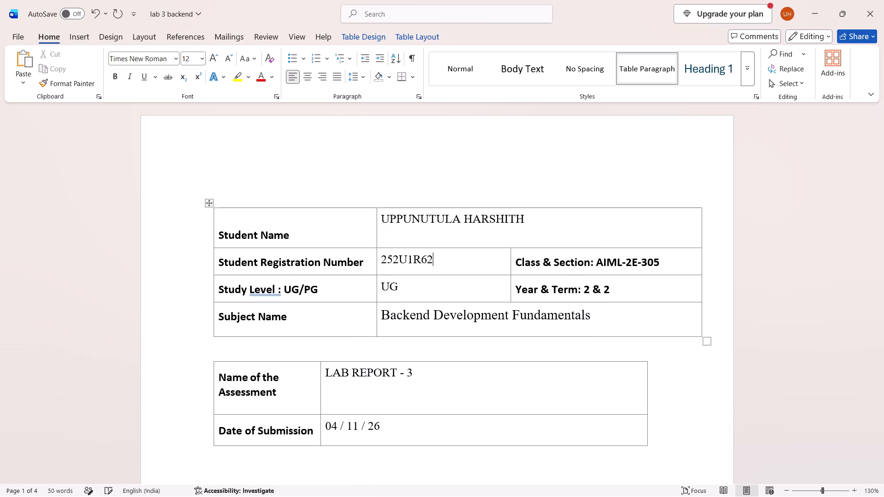
pyautogui.write('61')
# Look through the clipboard history for a screenshot to replace the Covid-19 India problem image under Question 1.
pyautogui.scroll(-5, 466, 264)
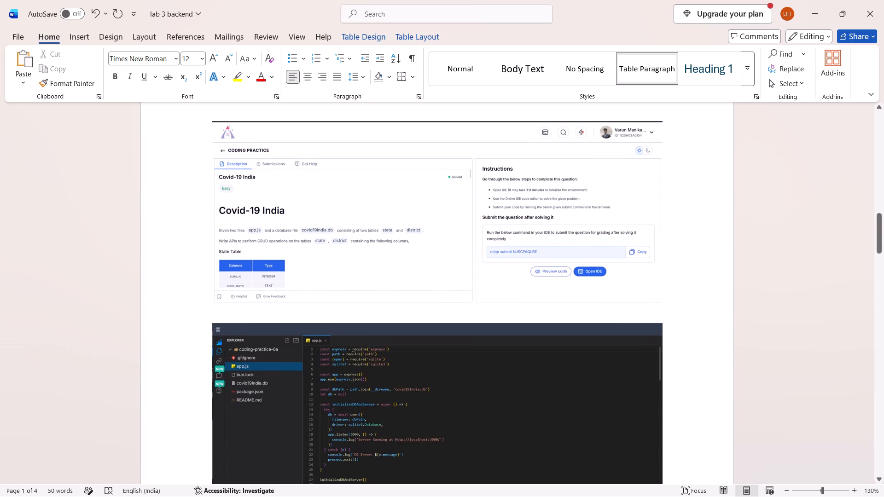
pyautogui.scroll(1, 466, 264)
pyautogui.scroll(1, 514, 189)
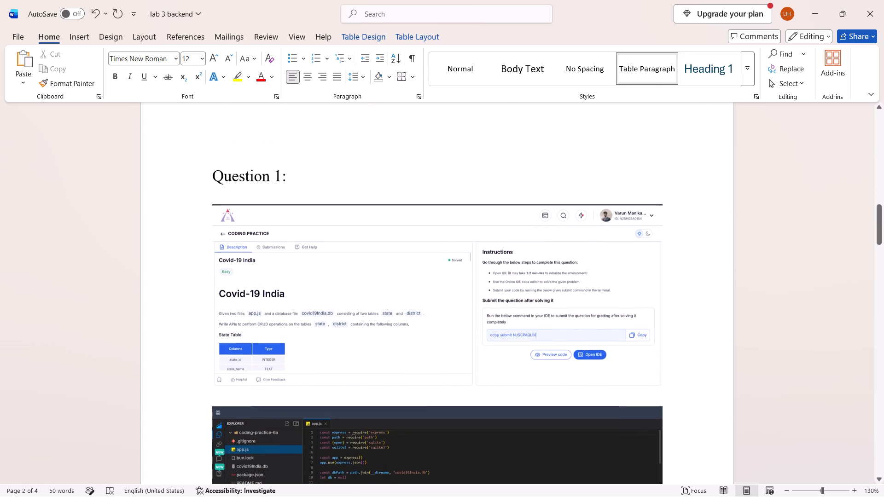
pyautogui.click(406, 289)
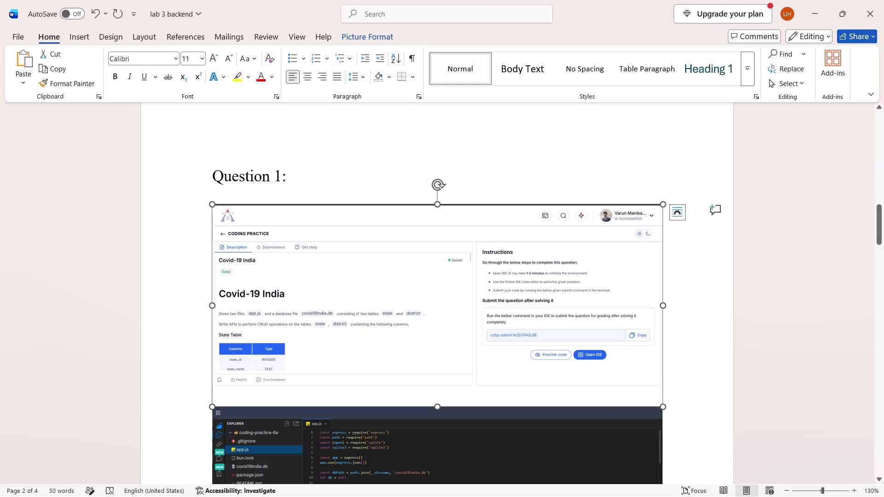
pyautogui.press('ctrl+alt+shift+super+space')
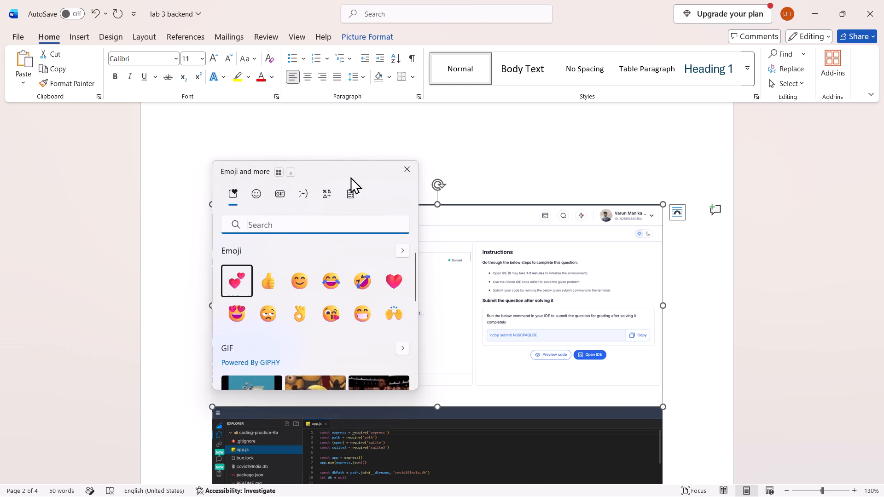
pyautogui.click(351, 191)
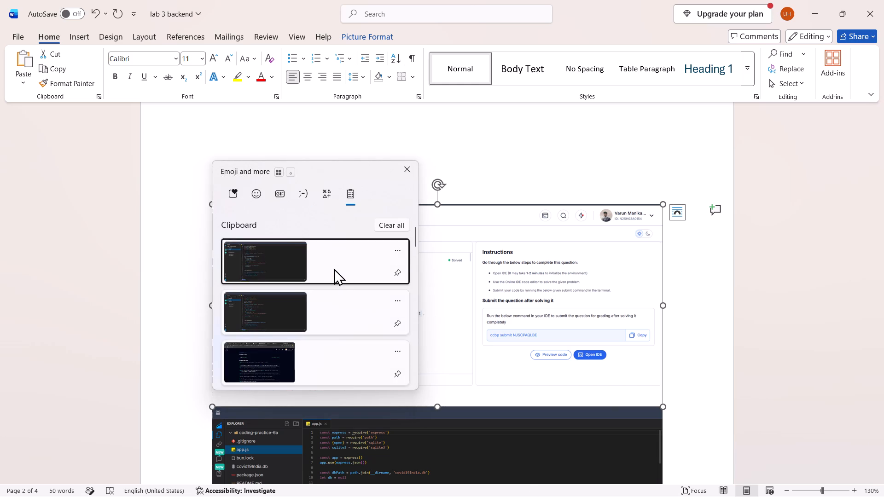
pyautogui.scroll(-4, 334, 268)
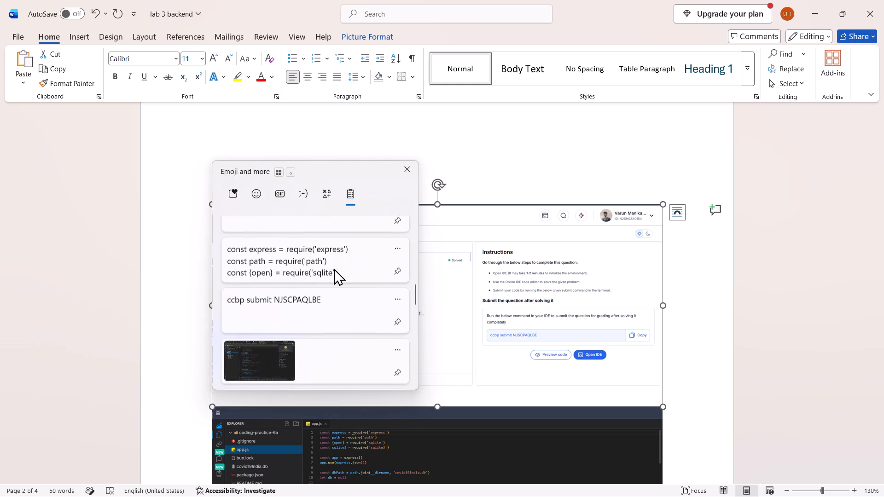
pyautogui.scroll(-5, 334, 268)
pyautogui.scroll(3, 334, 268)
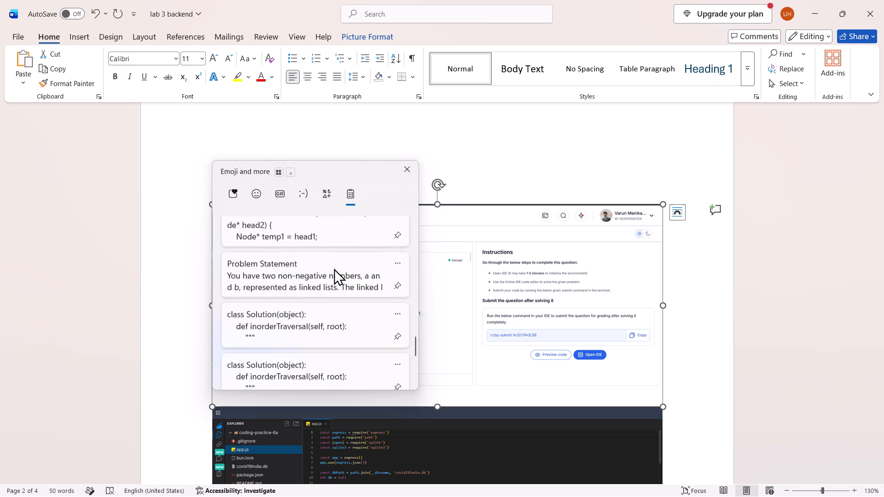
pyautogui.scroll(4, 334, 268)
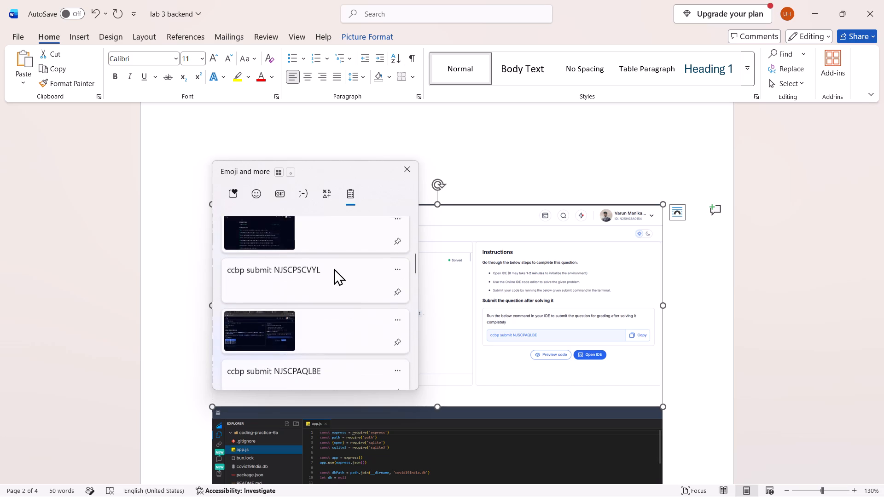
pyautogui.scroll(2, 334, 268)
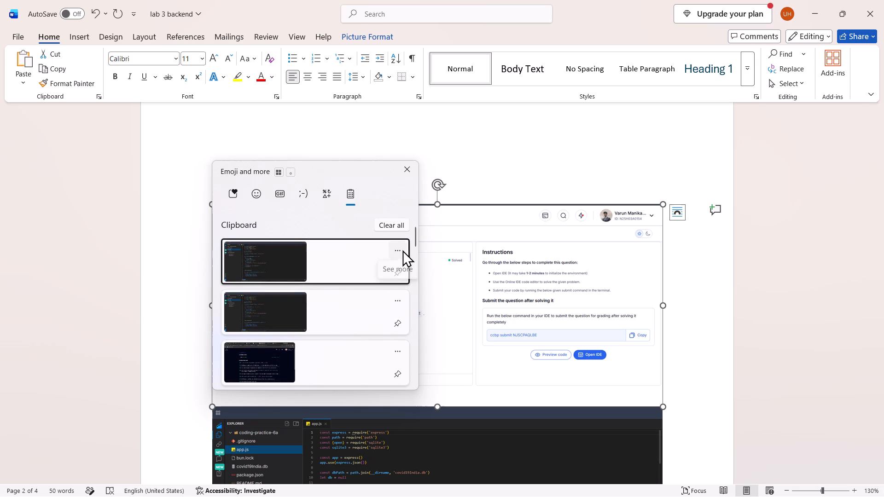
pyautogui.click(608, 303)
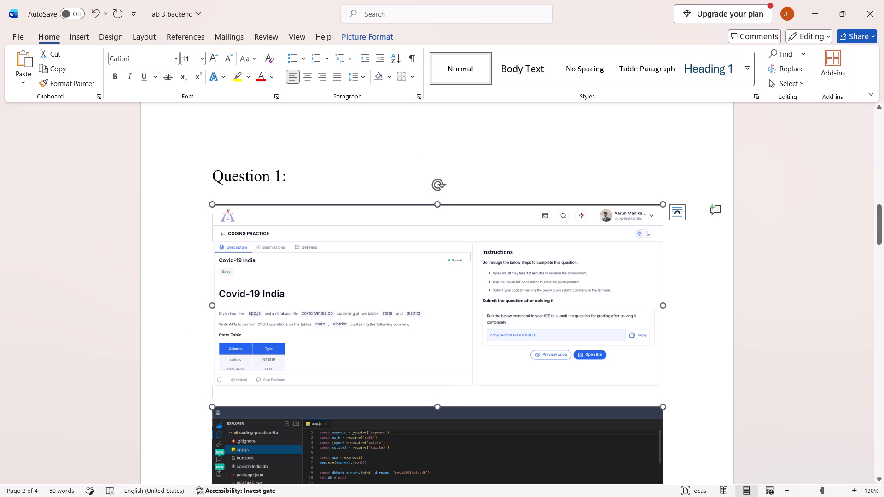
# Switch to Chrome, open the description page of the Todo Application coding question and capture a full-screen screenshot of it.
pyautogui.click(567, 487)
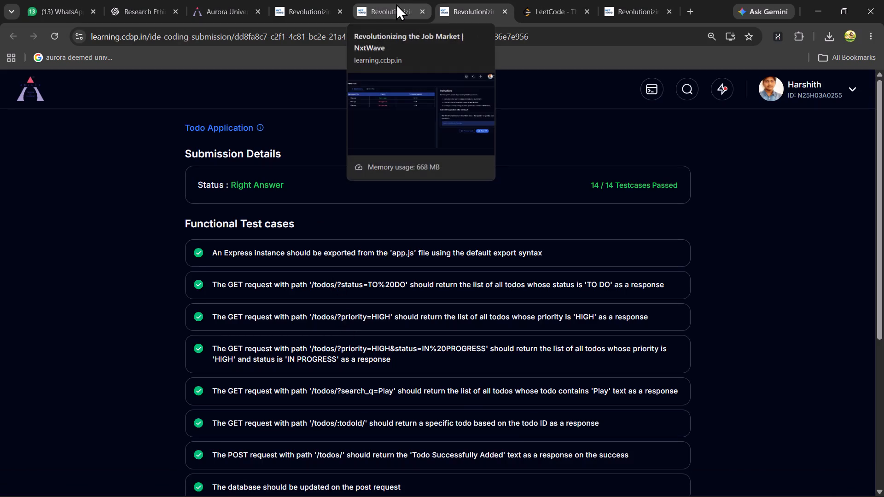
pyautogui.click(305, 0)
pyautogui.click(378, 2)
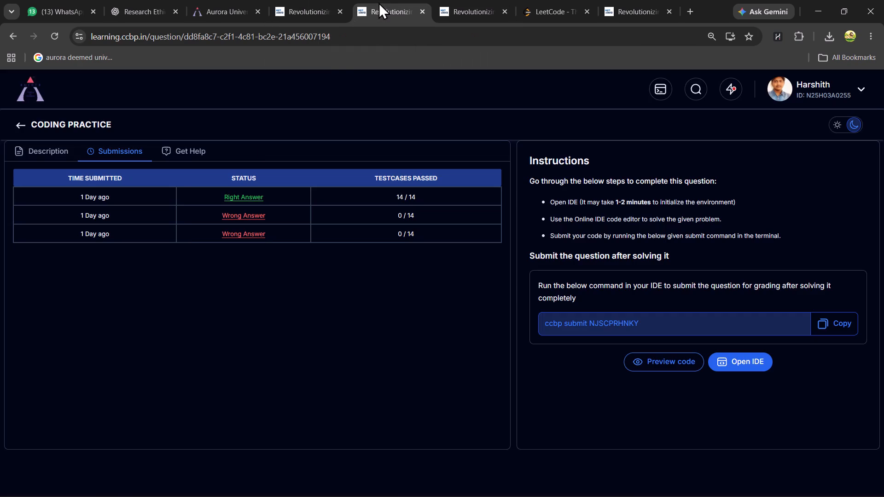
pyautogui.click(27, 127)
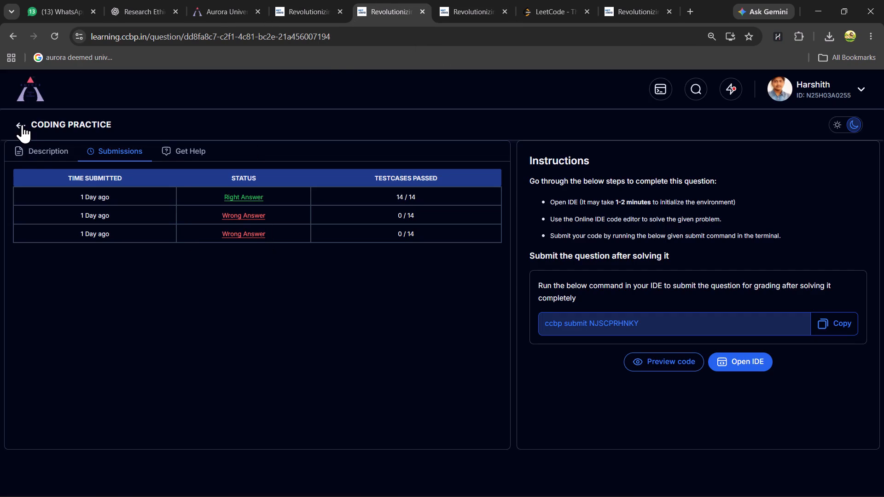
pyautogui.click(22, 124)
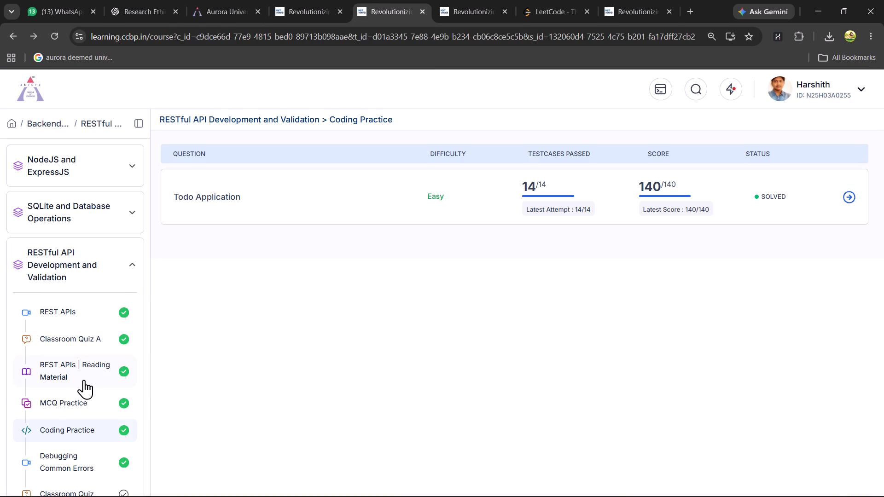
pyautogui.click(236, 209)
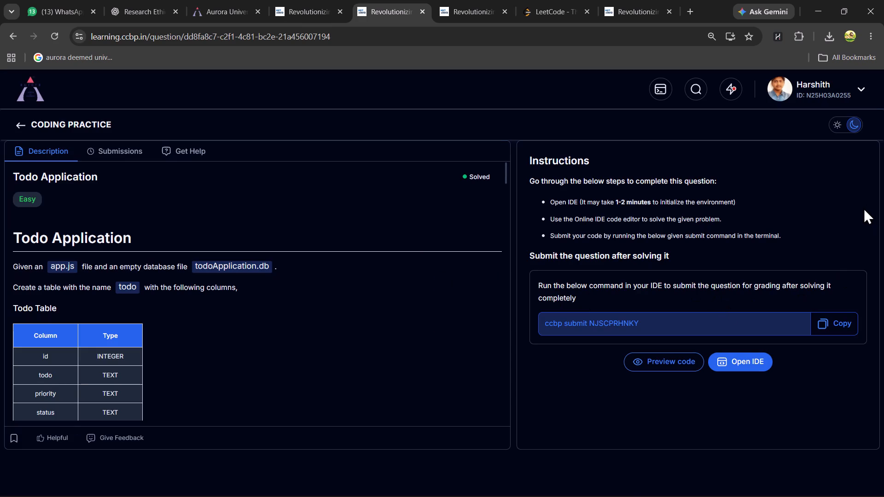
pyautogui.press('super+Print')
# Return to Word and replace the Todo Application description image under Question 3 with the captured screenshot.
pyautogui.click(649, 487)
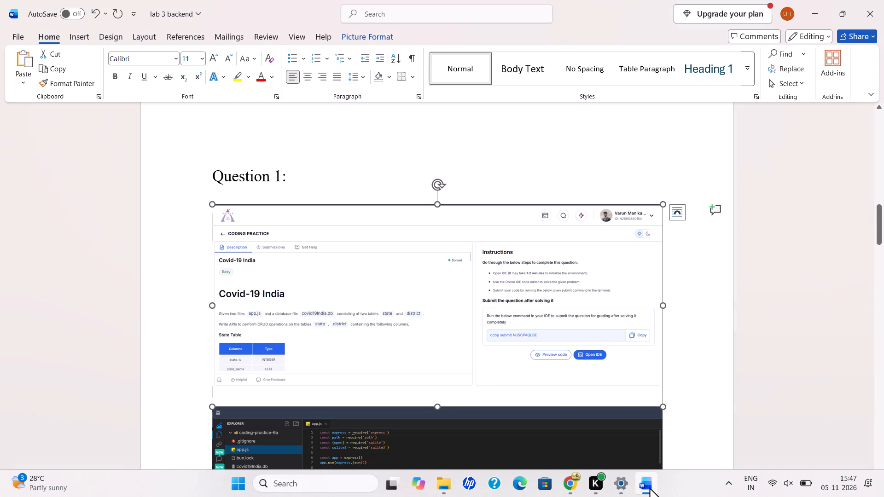
pyautogui.scroll(-6, 496, 288)
pyautogui.scroll(2, 487, 252)
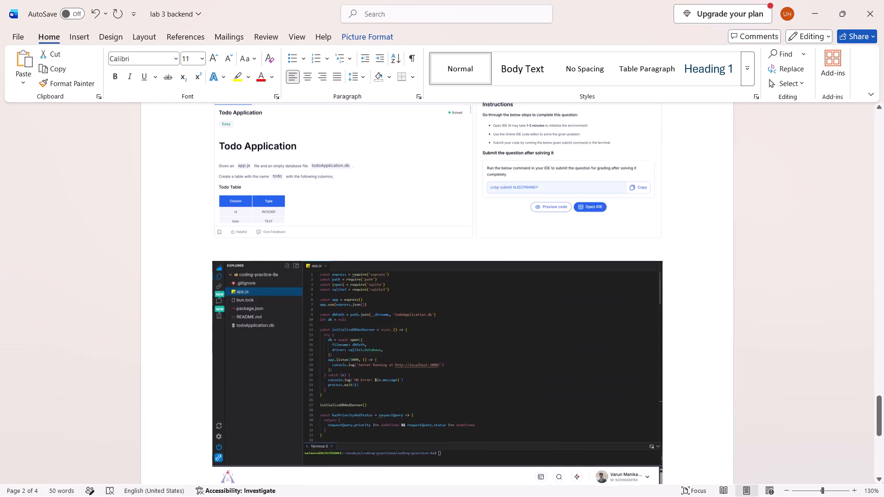
pyautogui.scroll(1, 487, 252)
pyautogui.click(452, 258)
pyautogui.press('Delete')
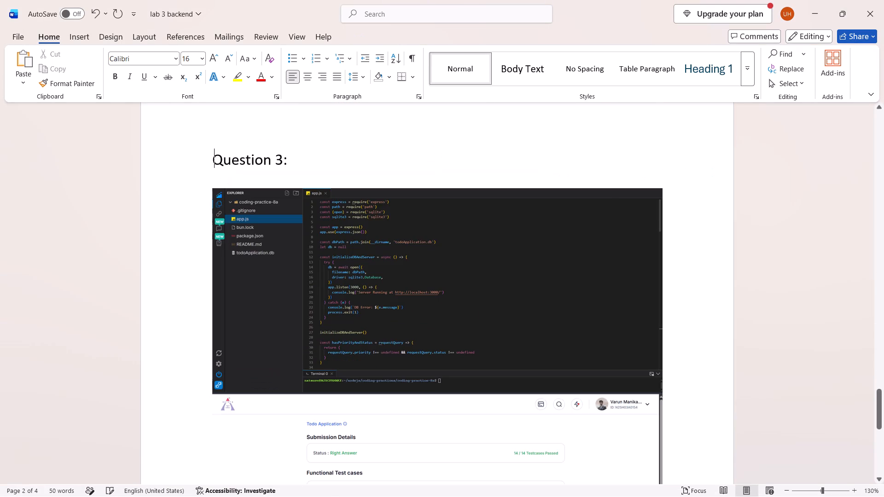
pyautogui.hotkey('ctrl', 'v')
# Switch to Chrome, open the Right Answer submission of the Todo Application question and capture a full-screen screenshot of it.
pyautogui.scroll(-3, 452, 258)
pyautogui.click(454, 390)
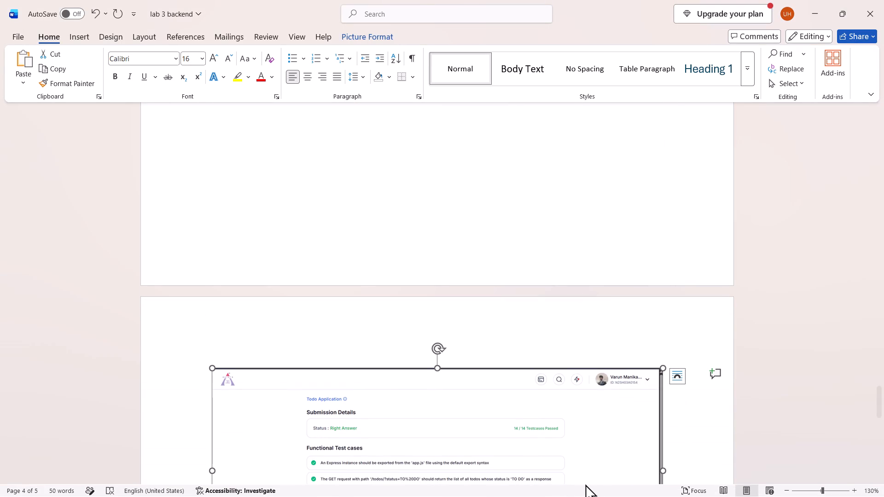
pyautogui.click(572, 480)
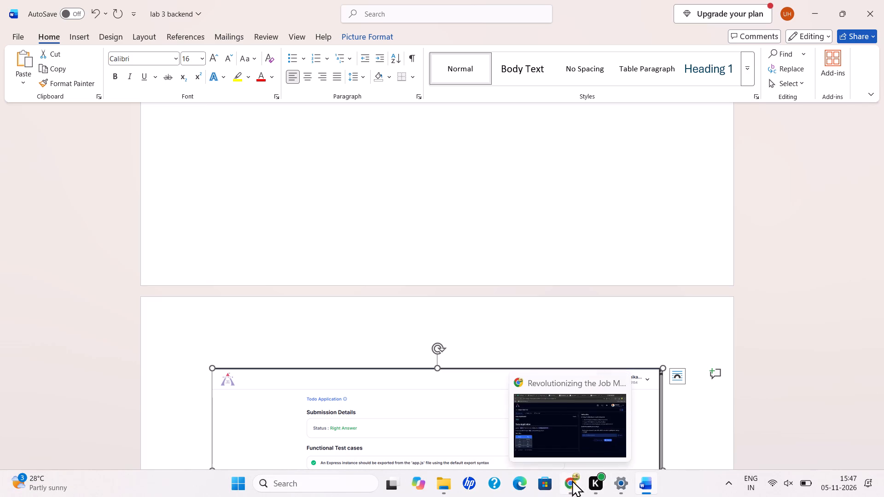
pyautogui.click(109, 150)
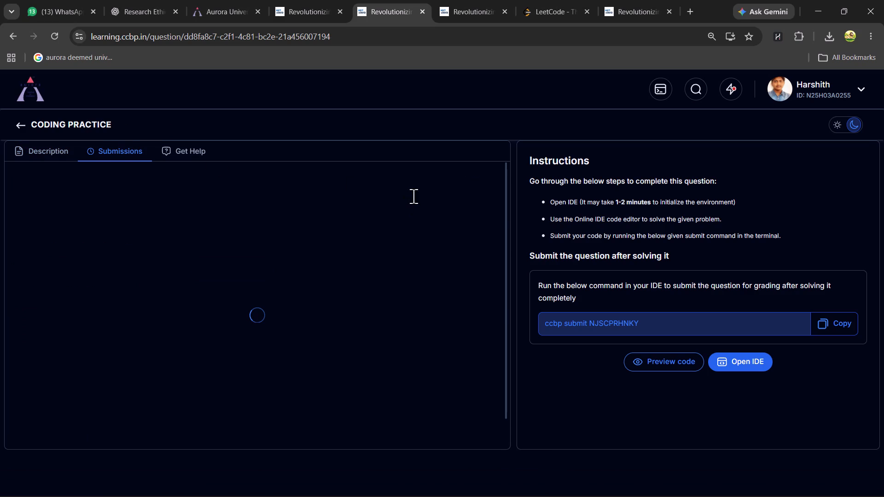
pyautogui.click(248, 198)
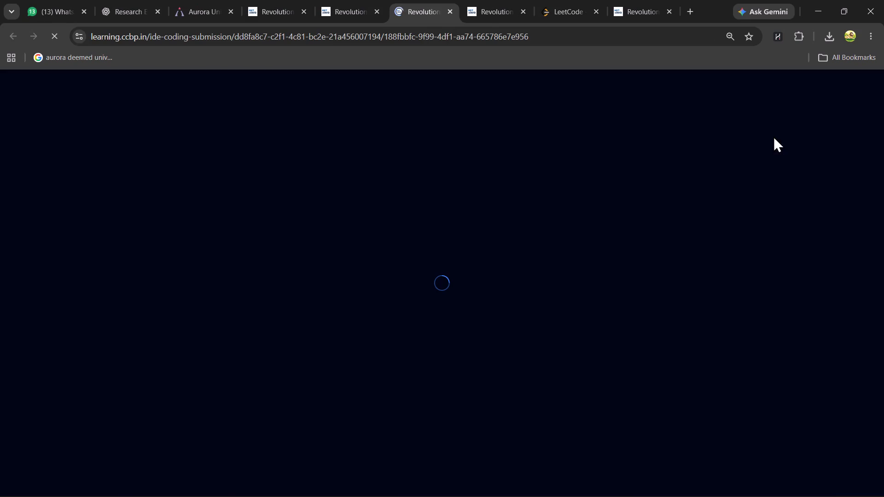
pyautogui.click(815, 136)
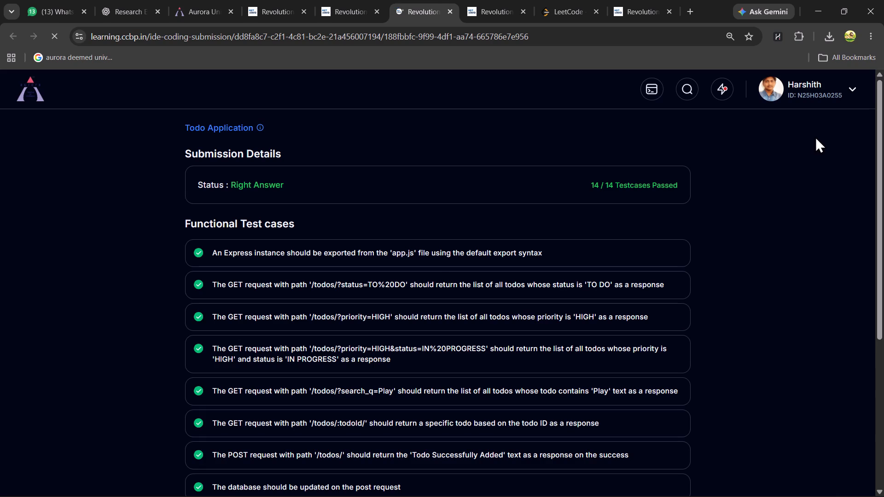
pyautogui.press('super+Print')
# Return to Word and replace the Todo Application submission details image under Question 3 with the captured screenshot.
pyautogui.click(650, 481)
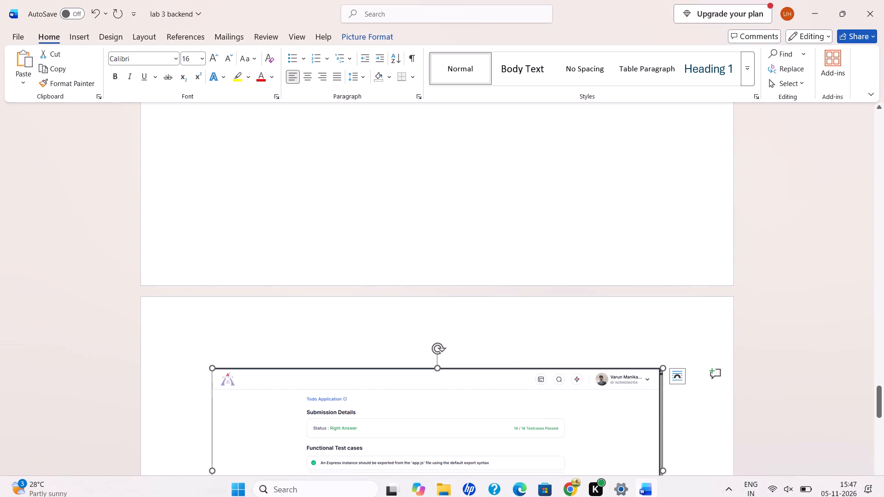
pyautogui.scroll(-1, 516, 369)
pyautogui.click(523, 272)
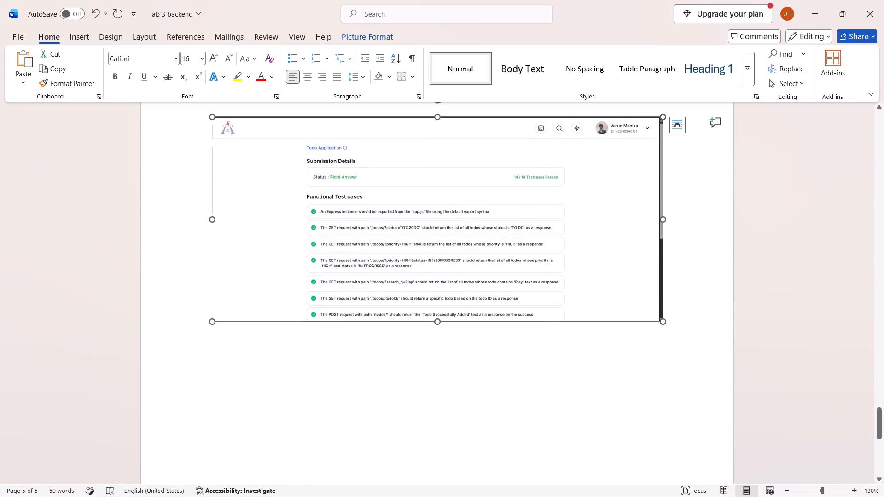
pyautogui.press('Delete')
pyautogui.hotkey('ctrl', 'v')
# Switch to Chrome, close the spare tab after the Todo Application submission and take the question tab back to the Coding Practice list.
pyautogui.scroll(5, 523, 272)
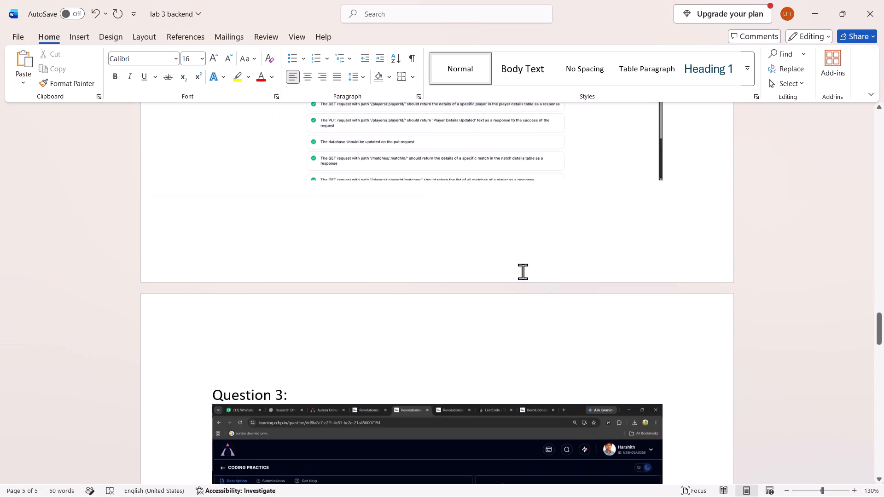
pyautogui.scroll(1, 523, 272)
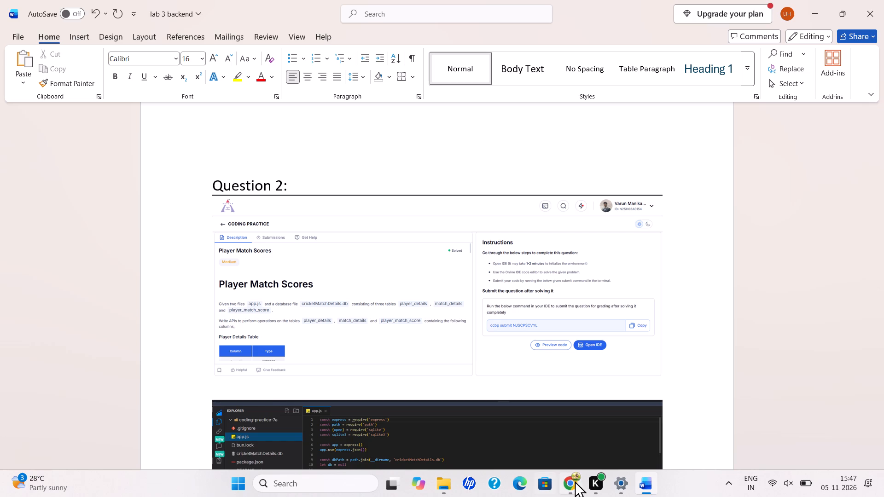
pyautogui.click(575, 481)
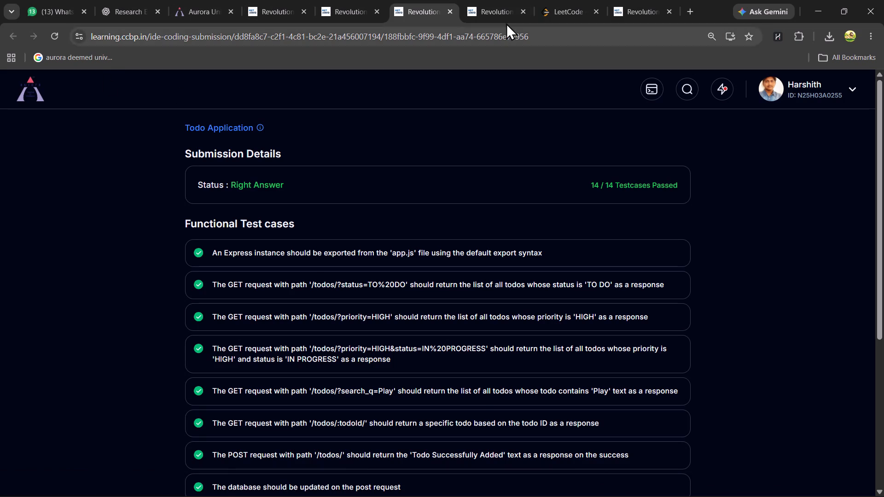
pyautogui.click(519, 9)
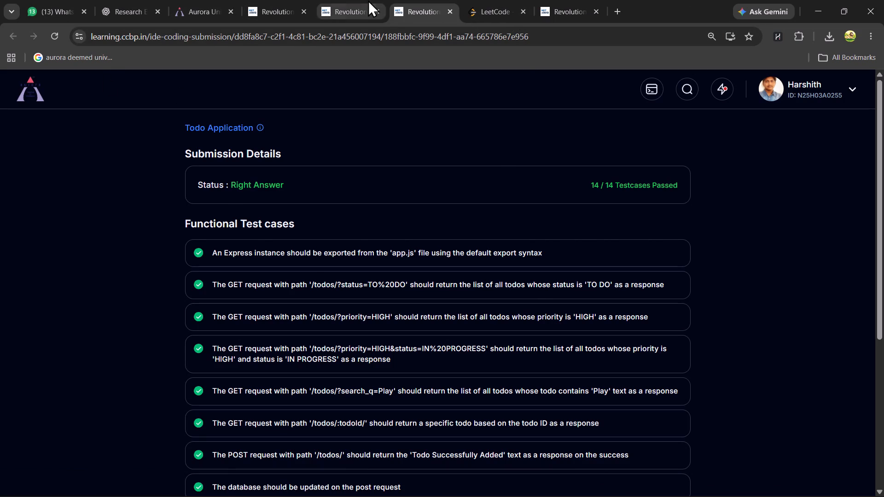
pyautogui.click(368, 0)
pyautogui.hscroll(3, 275, 155)
pyautogui.hscroll(7, 98, 232)
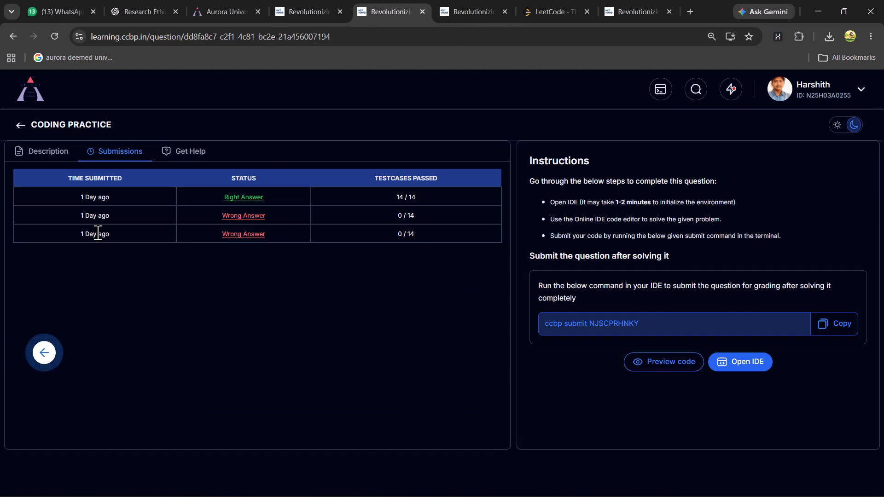
pyautogui.click(479, 0)
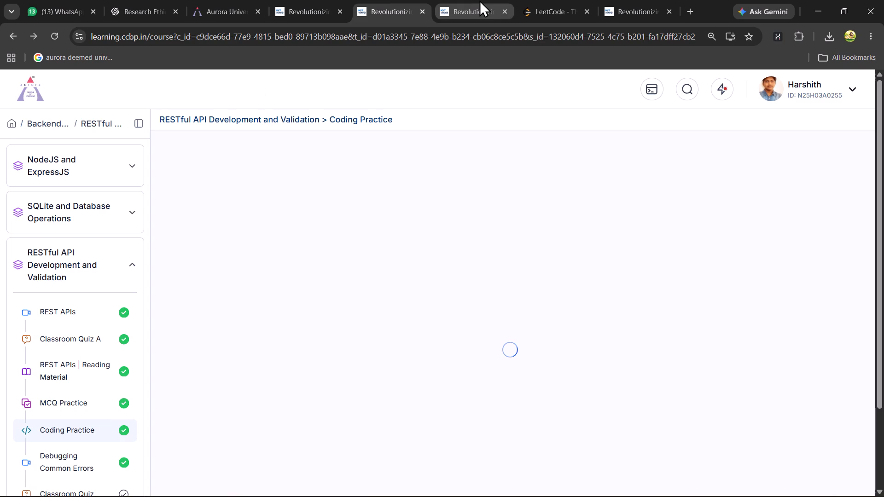
pyautogui.click(413, 1)
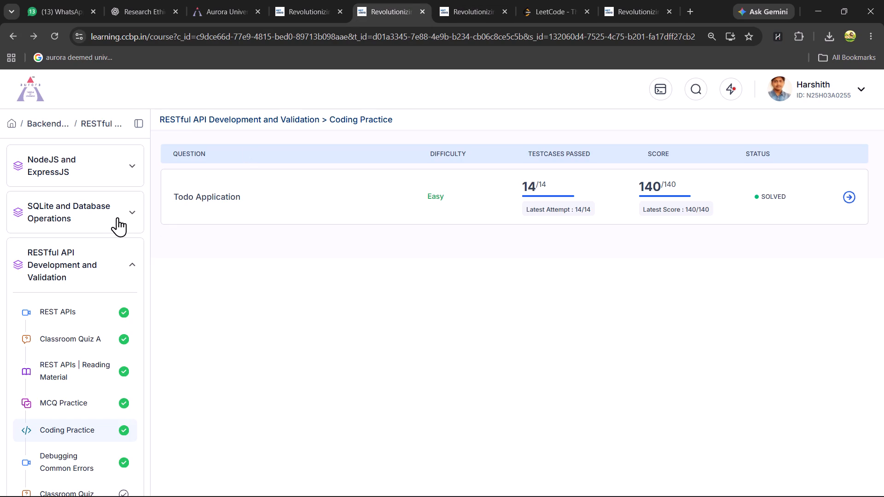
# Open the Player Match Scores question from the SQLite and Database Operations coding practice and capture a full-screen screenshot of its description.
pyautogui.click(117, 217)
pyautogui.scroll(-3, 86, 316)
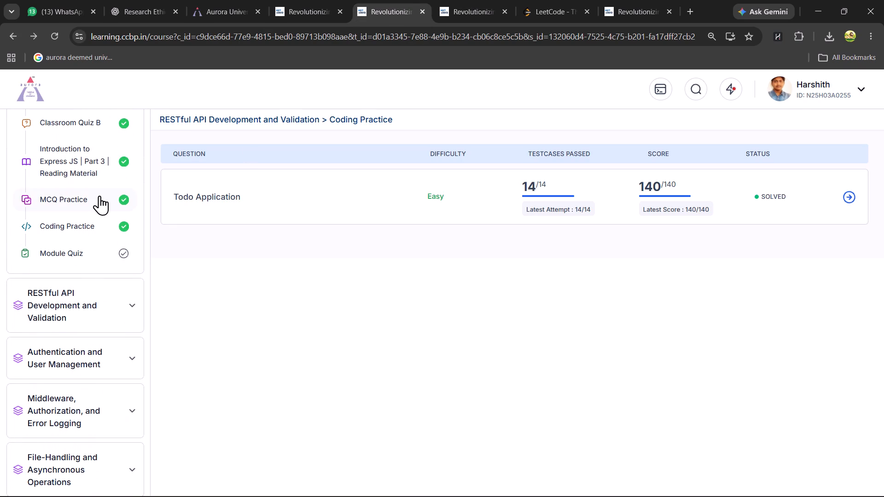
pyautogui.click(95, 235)
pyautogui.click(254, 261)
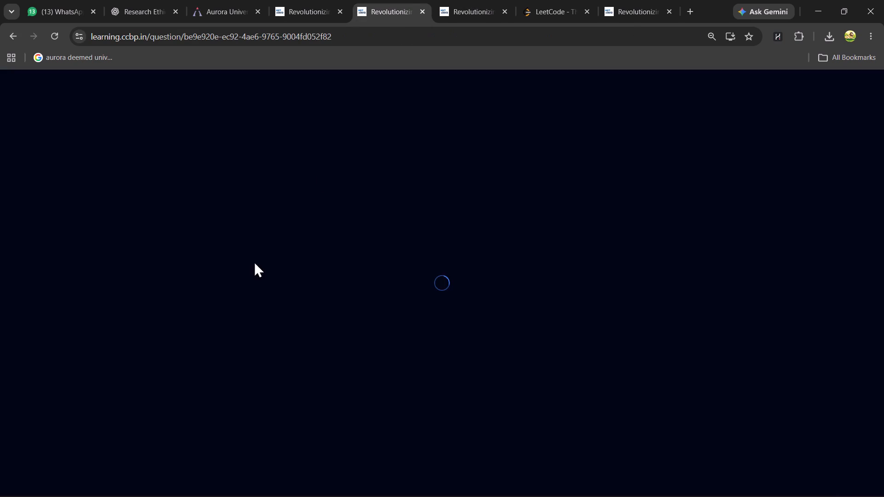
pyautogui.click(503, 0)
pyautogui.click(509, 14)
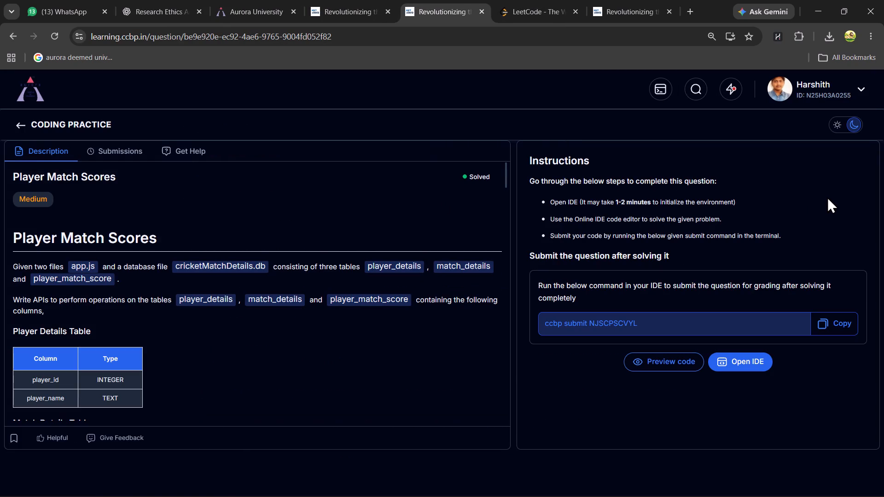
pyautogui.press('super+Print')
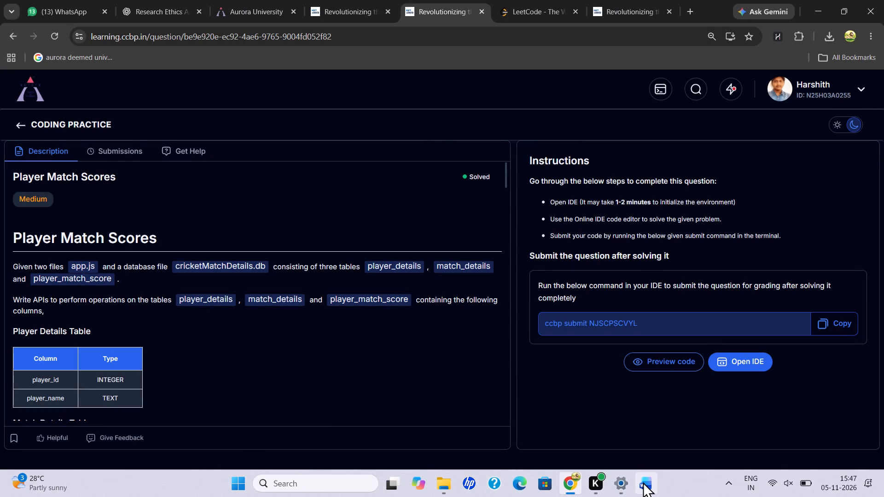
# Return to Word and replace the Player Match Scores description image under Question 2 with the captured screenshot.
pyautogui.click(643, 482)
pyautogui.click(423, 291)
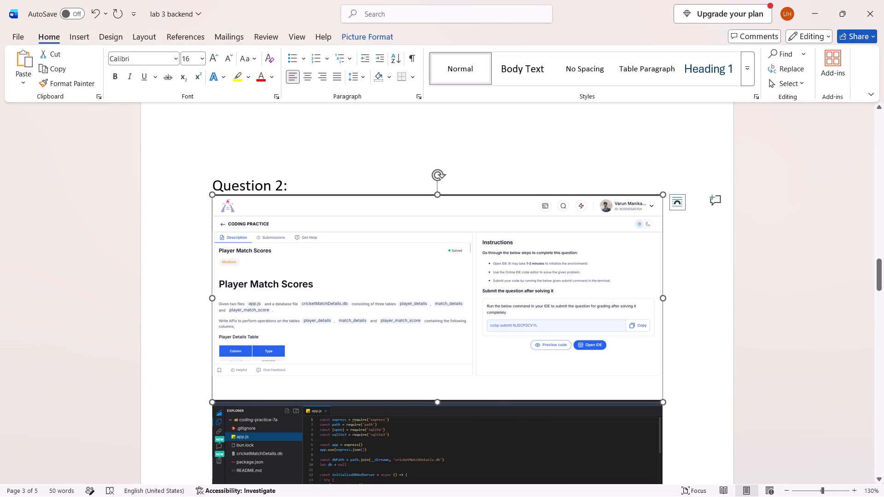
pyautogui.press('Delete')
pyautogui.hotkey('ctrl', 'v')
# Switch to Chrome, open the Right Answer submission of the Player Match Scores question and capture a full-screen screenshot of it.
pyautogui.scroll(-1, 423, 291)
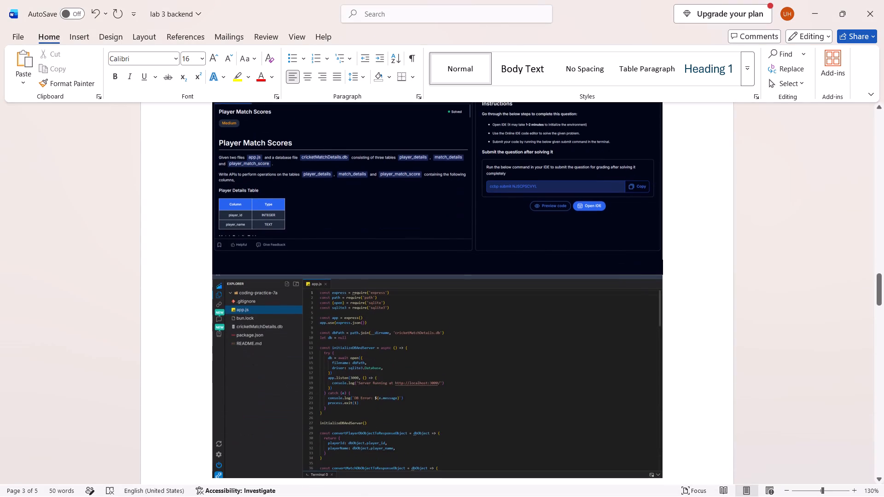
pyautogui.scroll(-2, 465, 256)
pyautogui.click(456, 365)
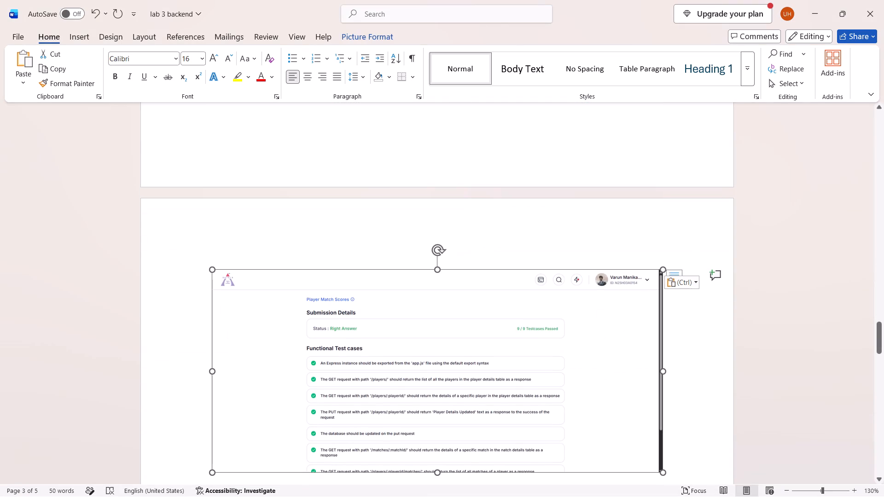
pyautogui.click(569, 483)
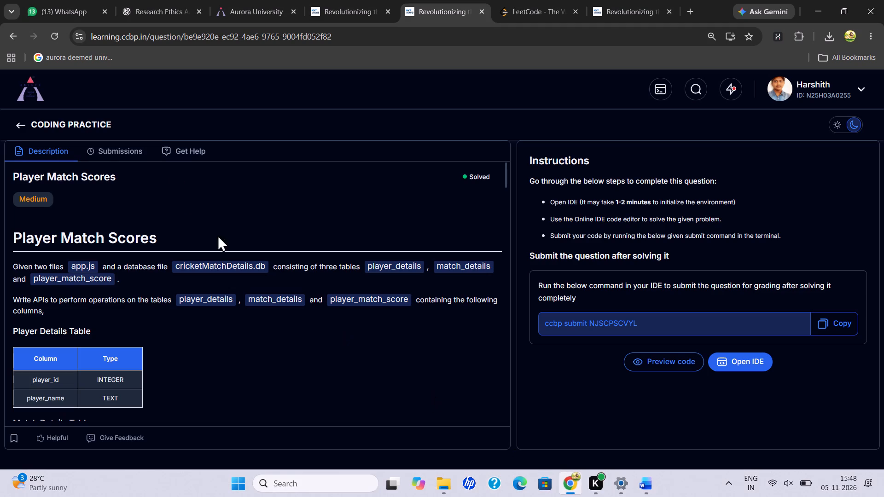
pyautogui.click(96, 153)
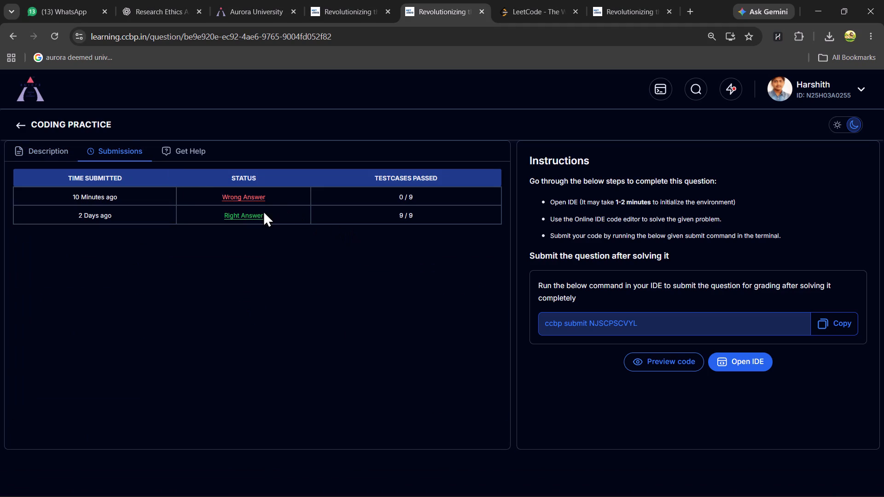
pyautogui.click(256, 212)
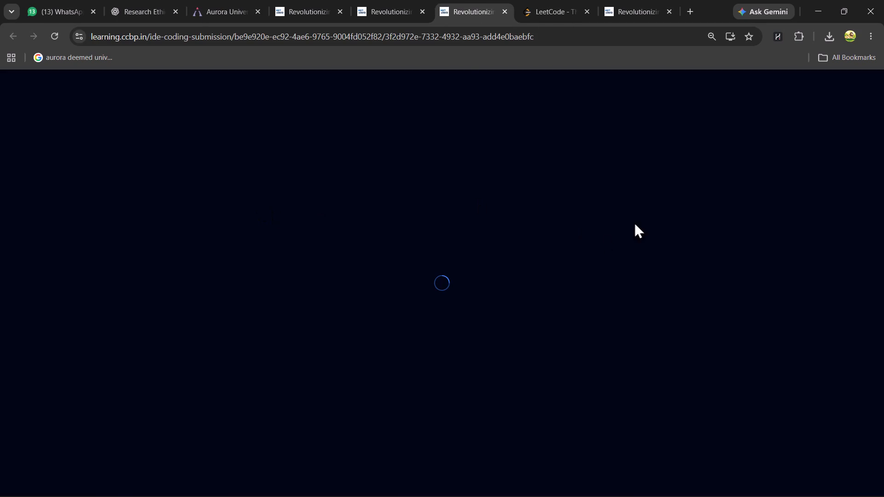
pyautogui.click(814, 160)
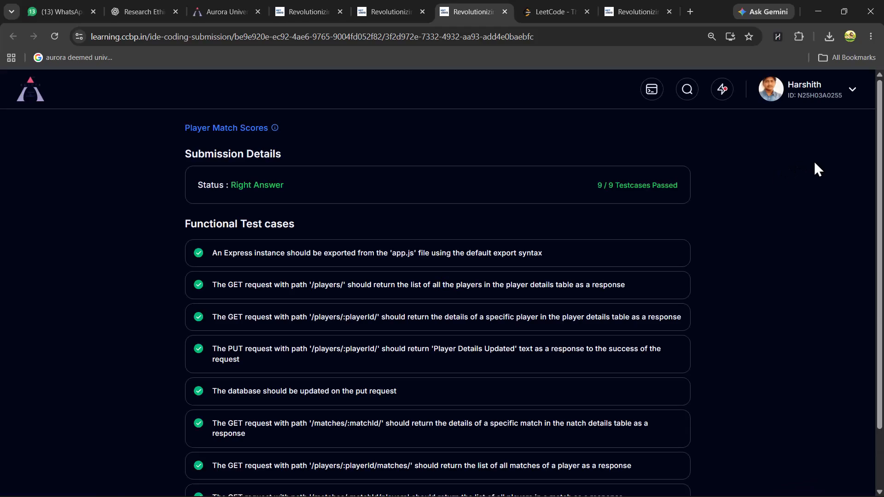
pyautogui.press('super+Print')
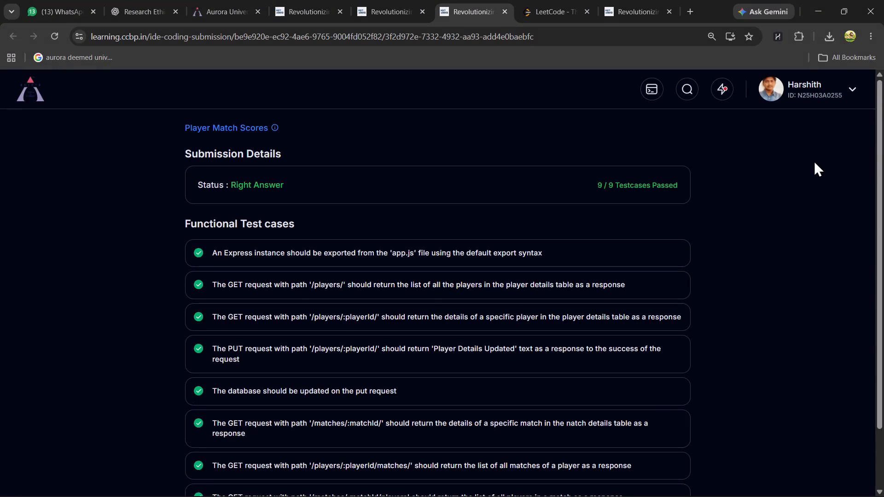
# Return to Word and replace the Player Match Scores submission details image under Question 2 with the captured screenshot.
pyautogui.click(646, 483)
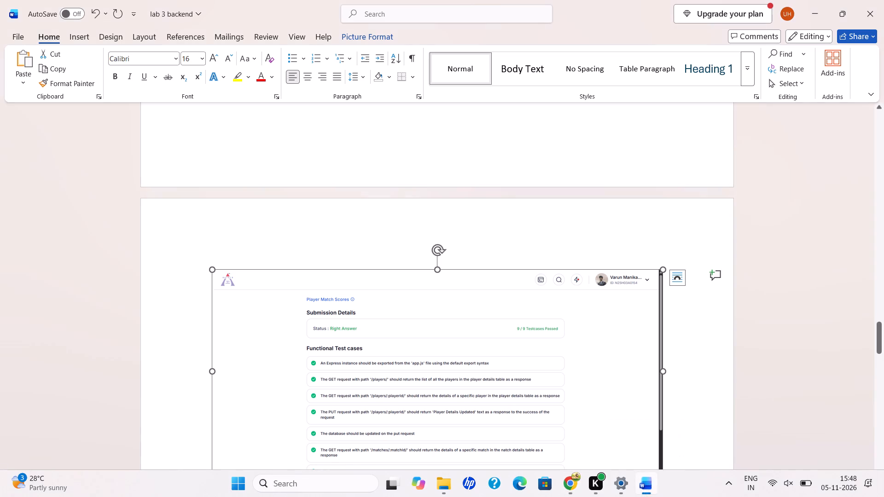
pyautogui.scroll(-1, 521, 352)
pyautogui.click(544, 312)
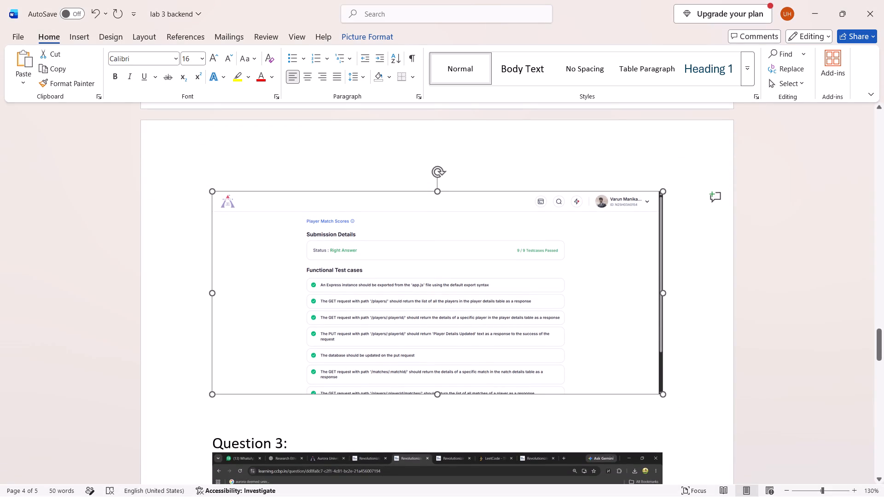
pyautogui.press('Delete')
pyautogui.hotkey('ctrl', 'v')
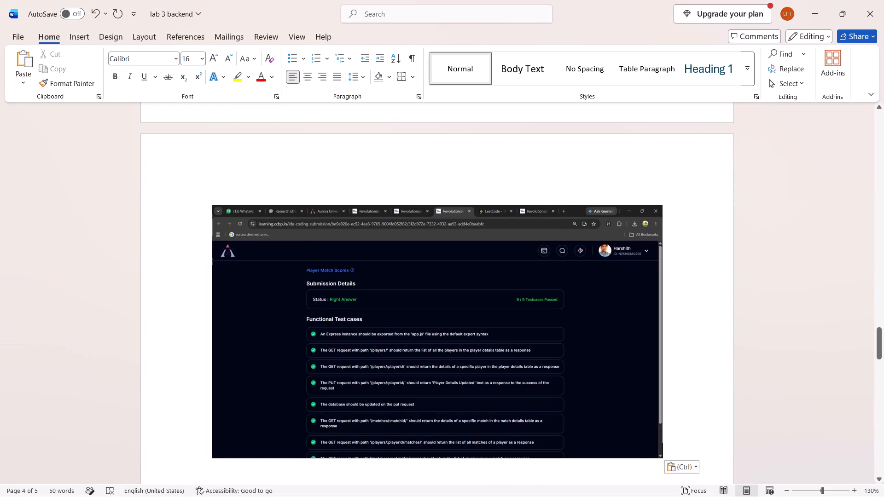
# Switch to Chrome, open the Covid-19 India question from the SQLite and Database Operations coding practice and capture a full-screen screenshot of its description.
pyautogui.scroll(-1, 544, 312)
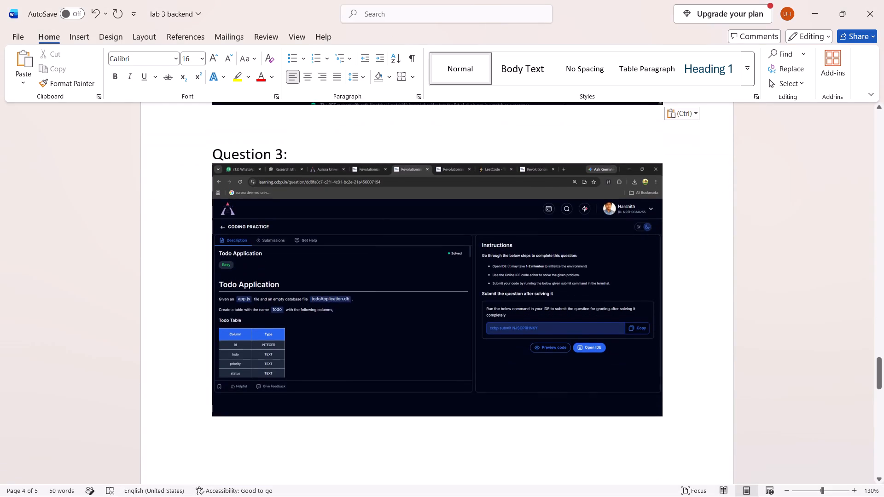
pyautogui.scroll(3, 544, 312)
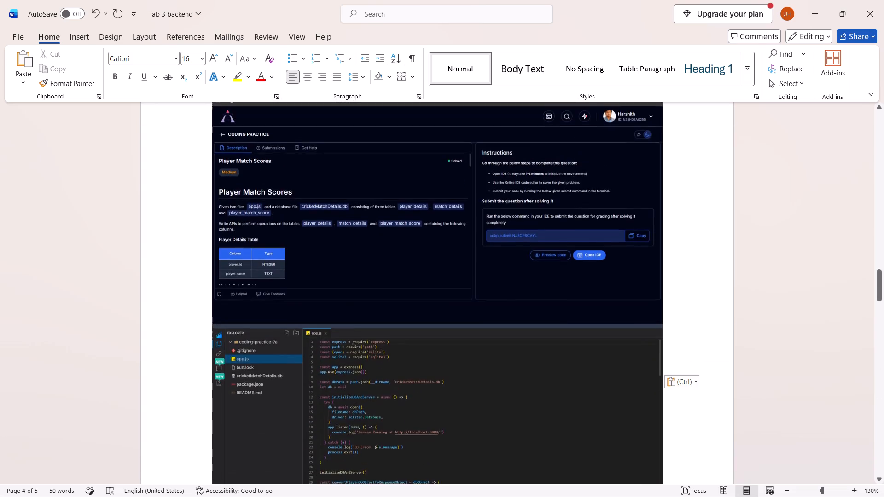
pyautogui.scroll(8, 544, 312)
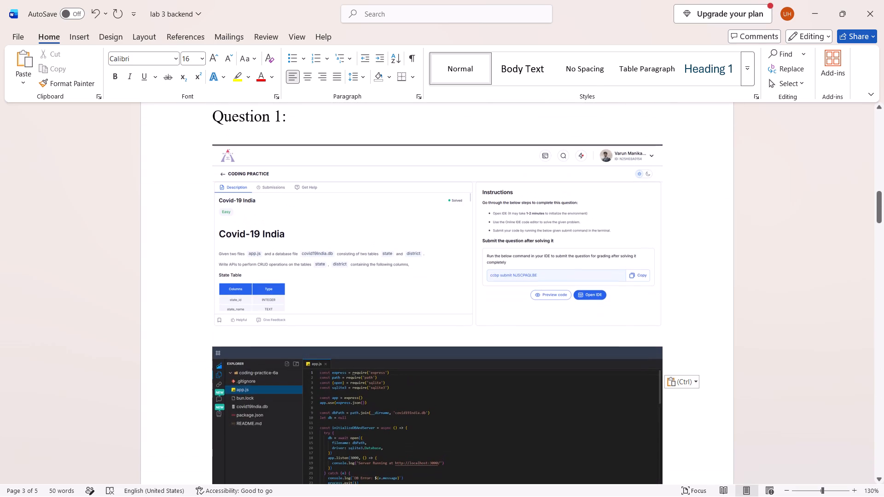
pyautogui.click(510, 295)
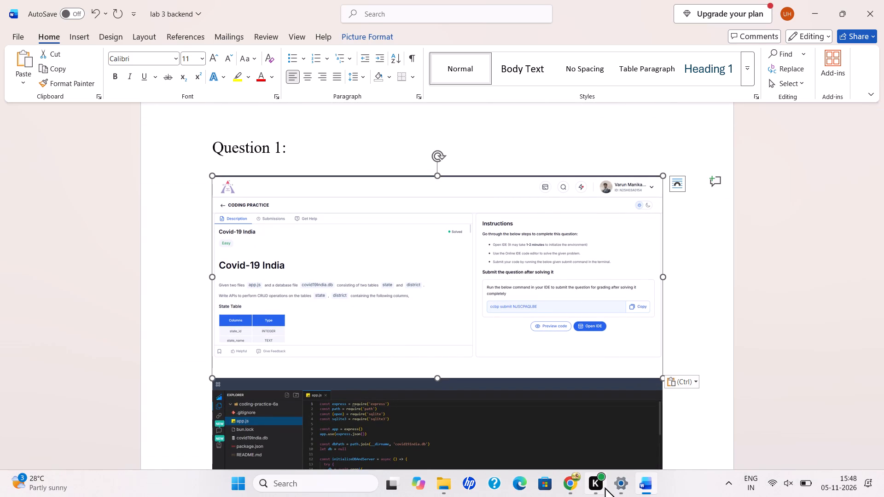
pyautogui.click(570, 484)
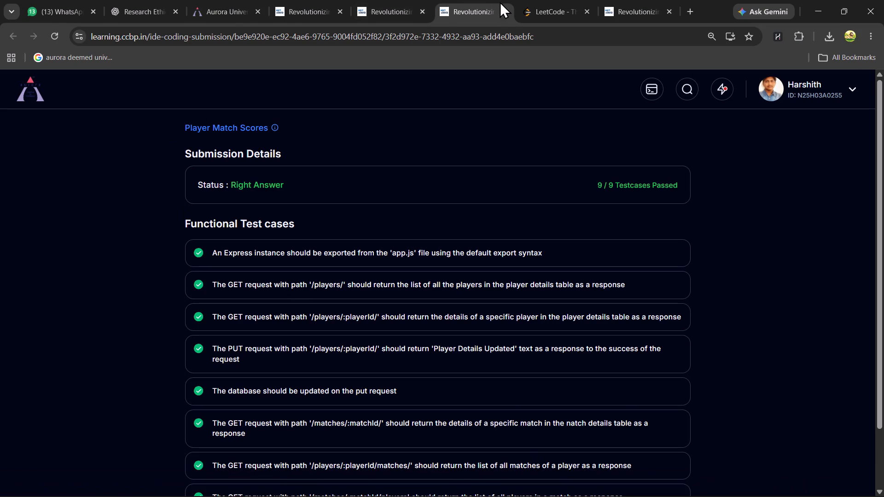
pyautogui.moveTo(504, 18); pyautogui.dragTo(506, 7)
pyautogui.click(506, 7)
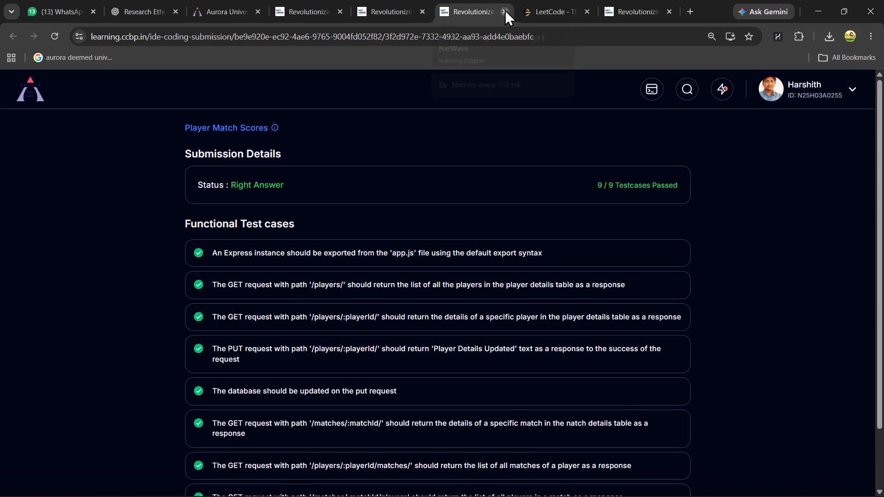
pyautogui.click(505, 9)
pyautogui.click(384, 6)
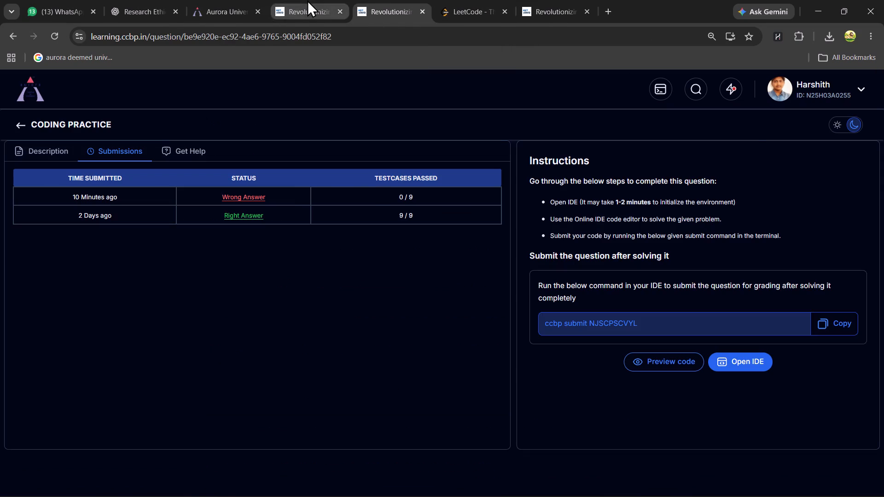
pyautogui.click(307, 0)
pyautogui.click(371, 0)
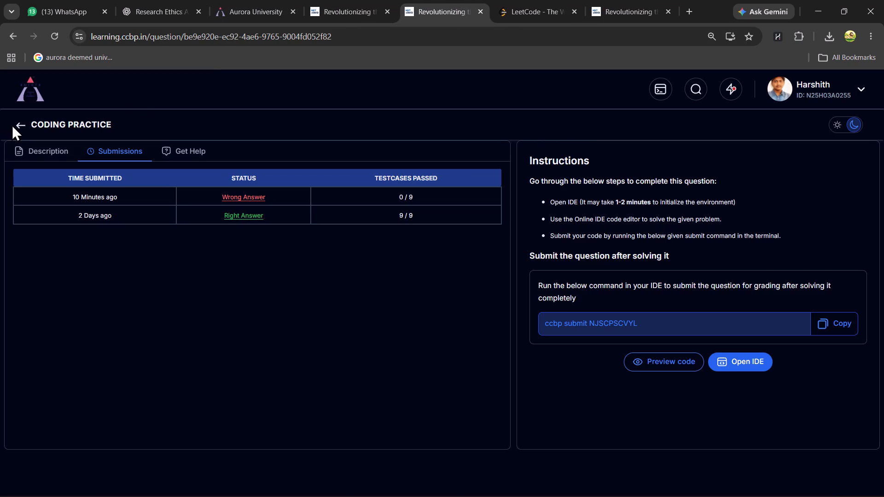
pyautogui.click(18, 124)
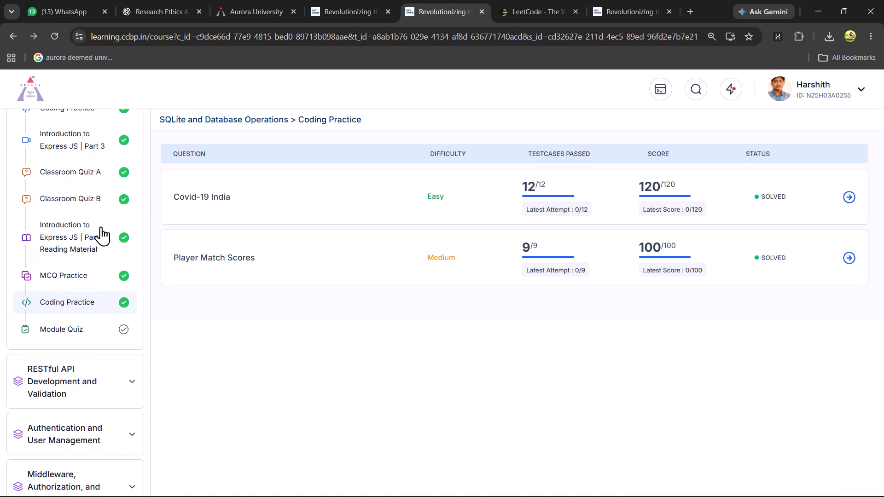
pyautogui.click(277, 201)
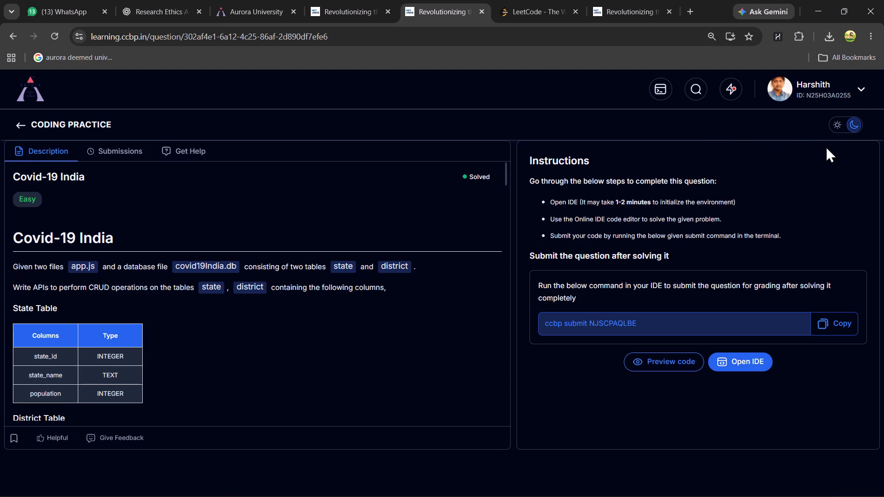
pyautogui.press('super+Print')
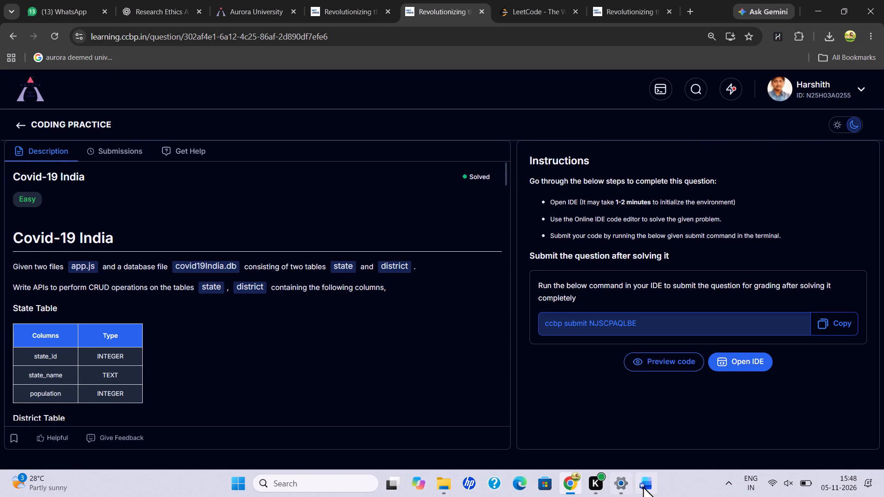
# Return to Word and replace the Covid-19 India description image under Question 1 with the captured screenshot.
pyautogui.click(643, 486)
pyautogui.click(495, 292)
pyautogui.press('Delete')
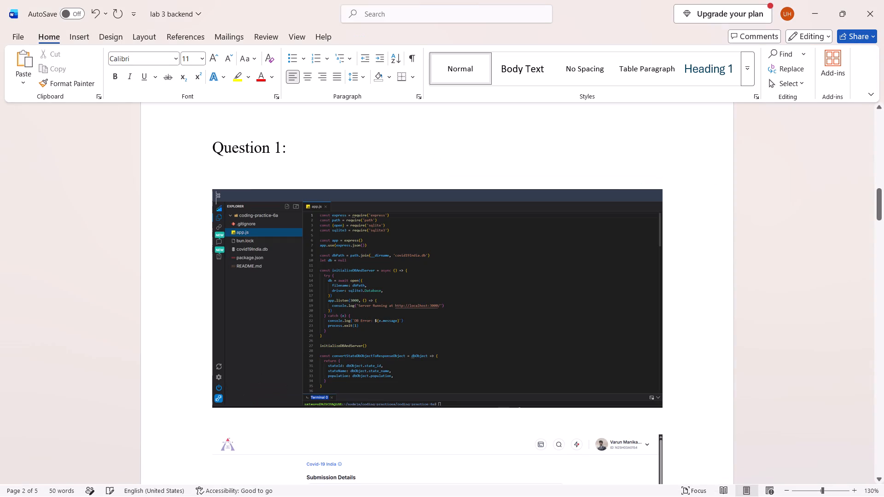
pyautogui.hotkey('ctrl', 'v')
# Switch to Chrome, open the Right Answer submission of the Covid-19 India question and capture a full-screen screenshot of it.
pyautogui.scroll(-1, 495, 292)
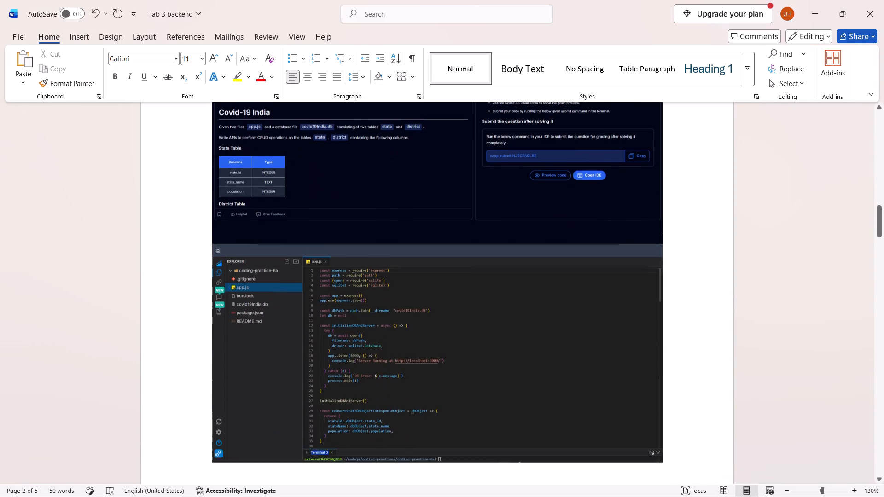
pyautogui.scroll(-1, 495, 292)
pyautogui.click(441, 318)
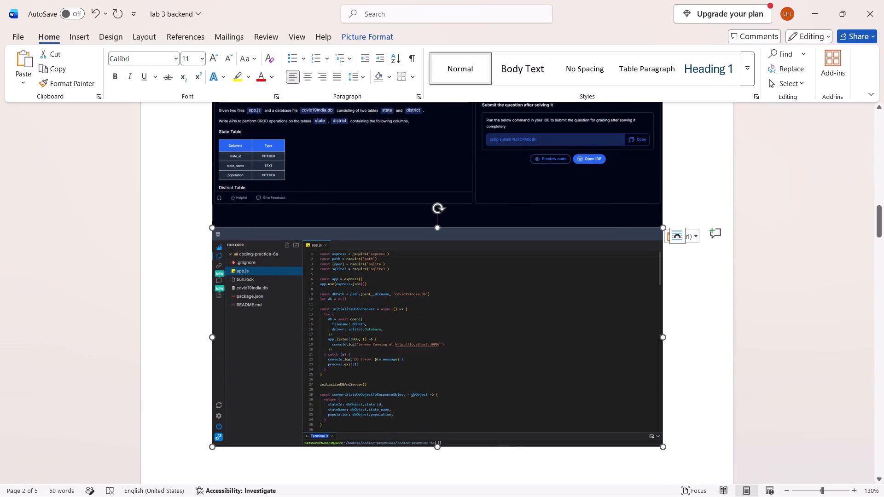
pyautogui.scroll(-1, 441, 318)
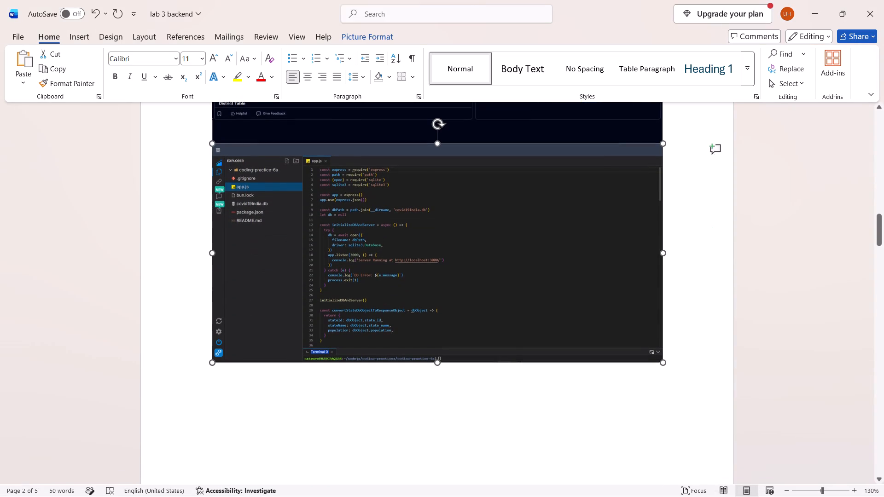
pyautogui.scroll(-2, 452, 356)
pyautogui.scroll(1, 456, 308)
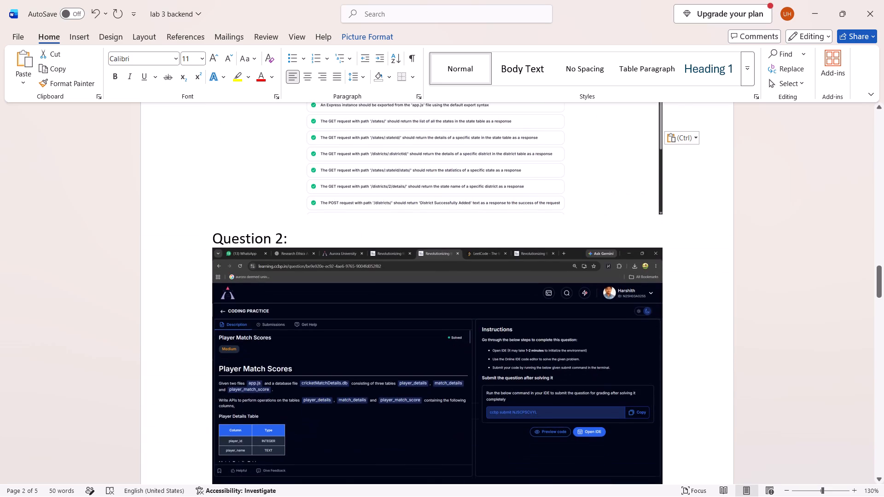
pyautogui.scroll(1, 456, 308)
pyautogui.click(456, 308)
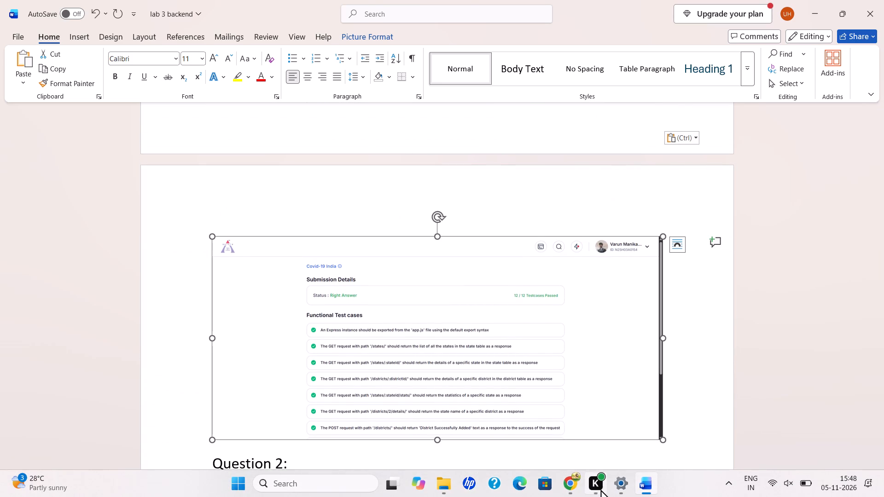
pyautogui.click(563, 482)
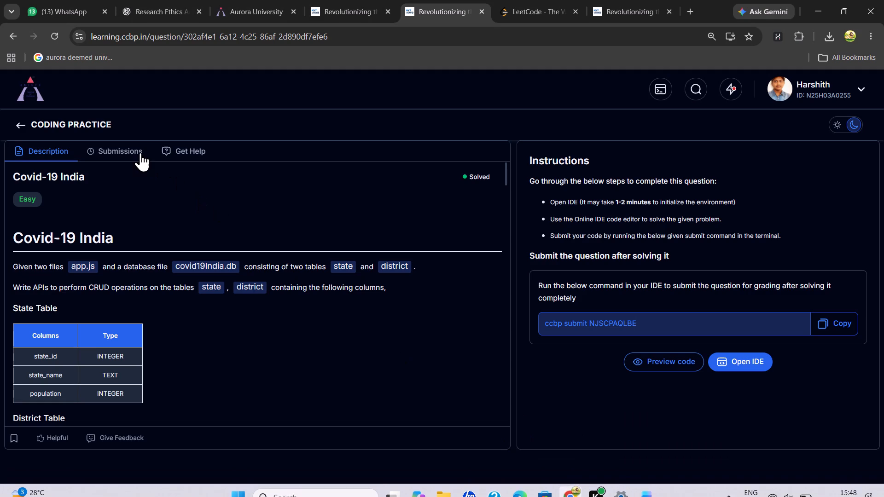
pyautogui.click(140, 152)
pyautogui.click(251, 289)
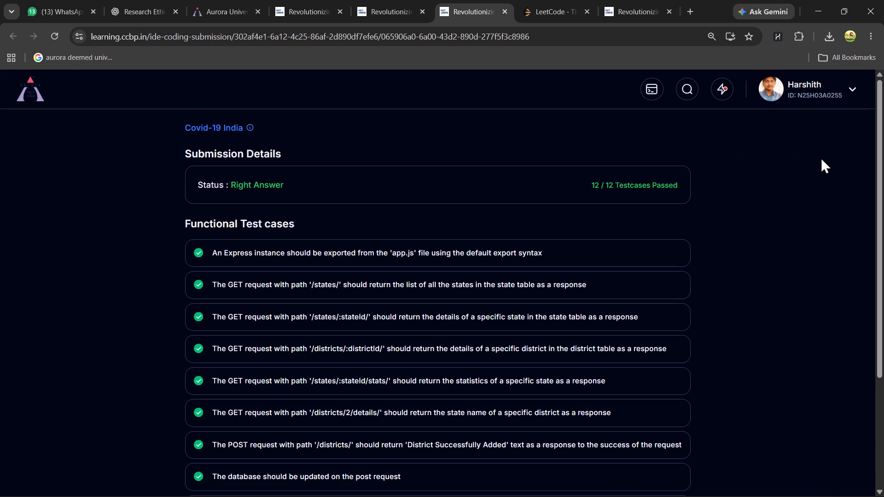
pyautogui.press('super+Print')
# Return to Word and replace the Covid-19 India submission details image under Question 1 with the captured screenshot.
pyautogui.click(645, 484)
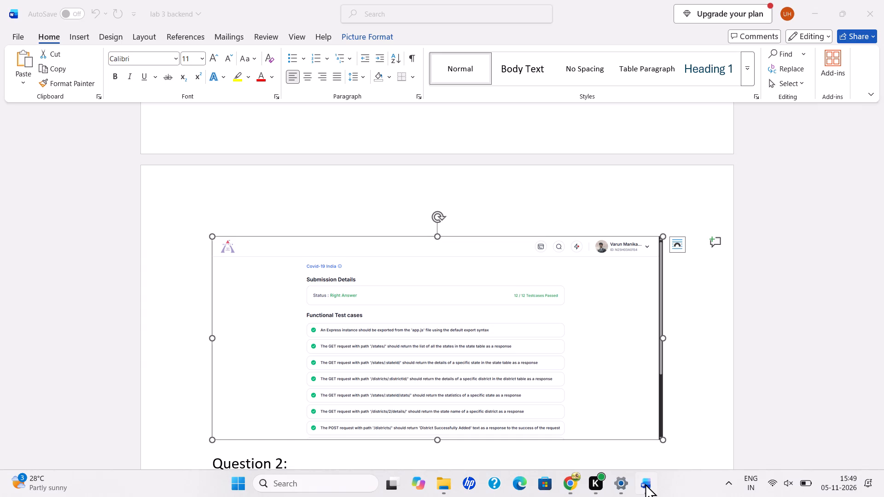
pyautogui.press('Delete')
pyautogui.hotkey('ctrl', 'v')
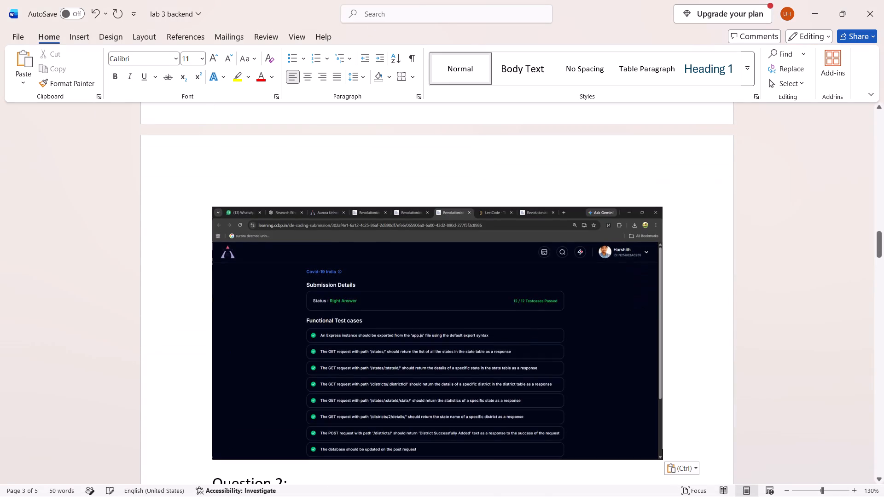
# Review the whole report, checking the student details and the images under all three questions.
pyautogui.scroll(5, 526, 345)
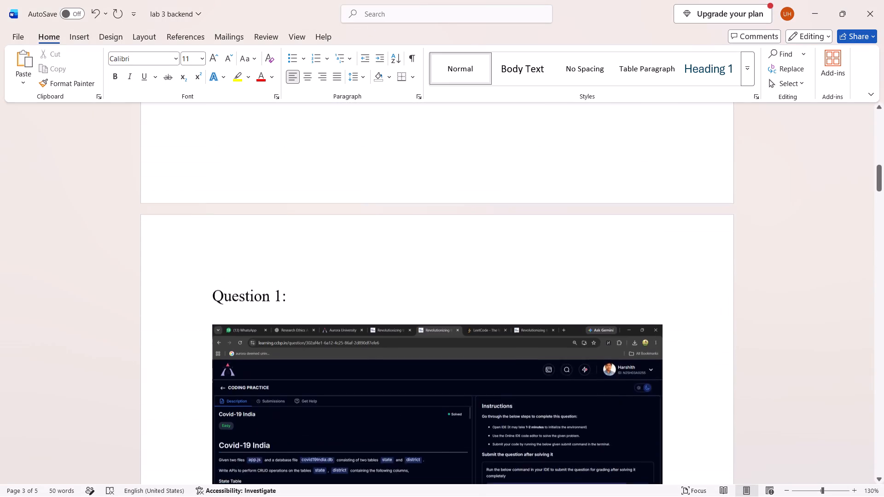
pyautogui.scroll(-4, 526, 345)
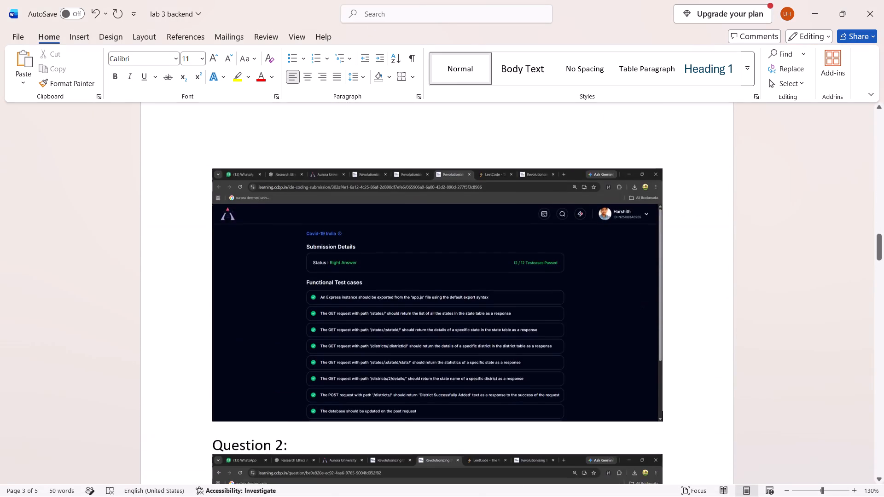
pyautogui.scroll(-4, 526, 345)
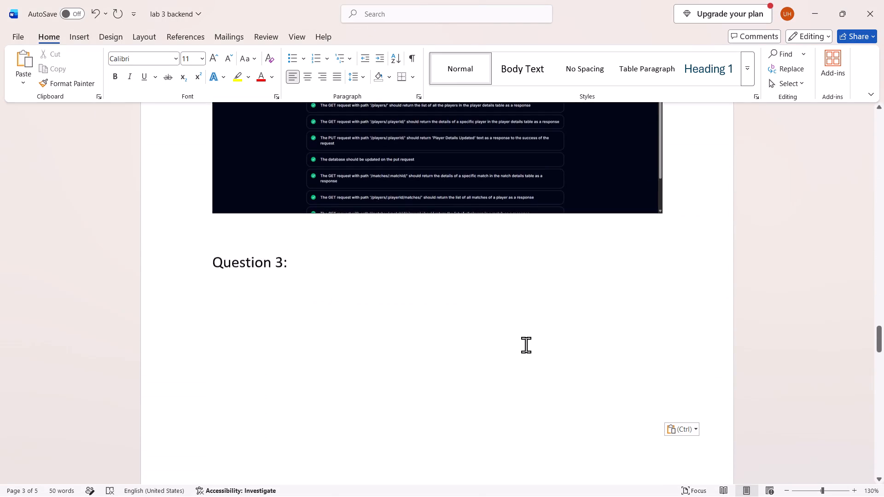
pyautogui.scroll(-4, 526, 345)
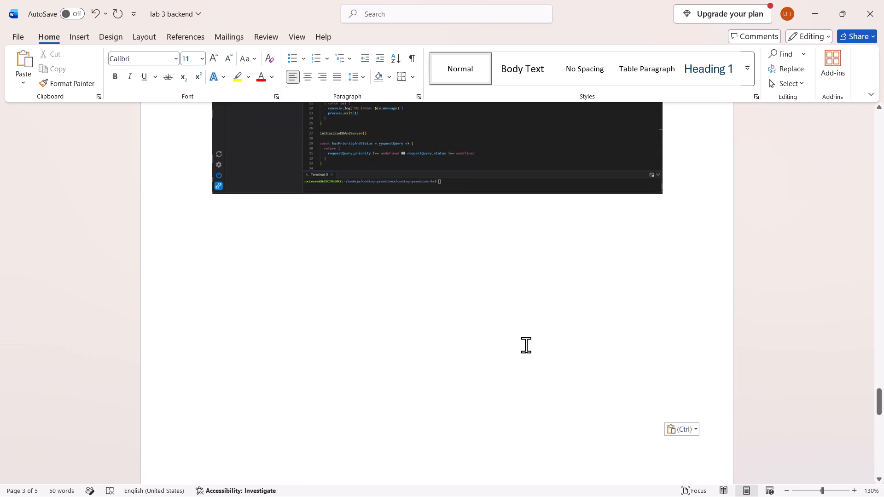
pyautogui.scroll(-2, 526, 345)
pyautogui.scroll(9, 526, 345)
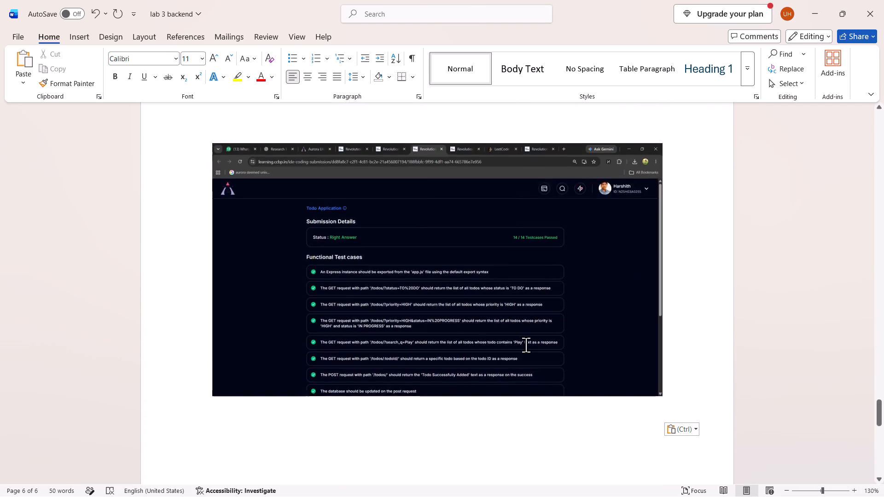
pyautogui.scroll(7, 526, 345)
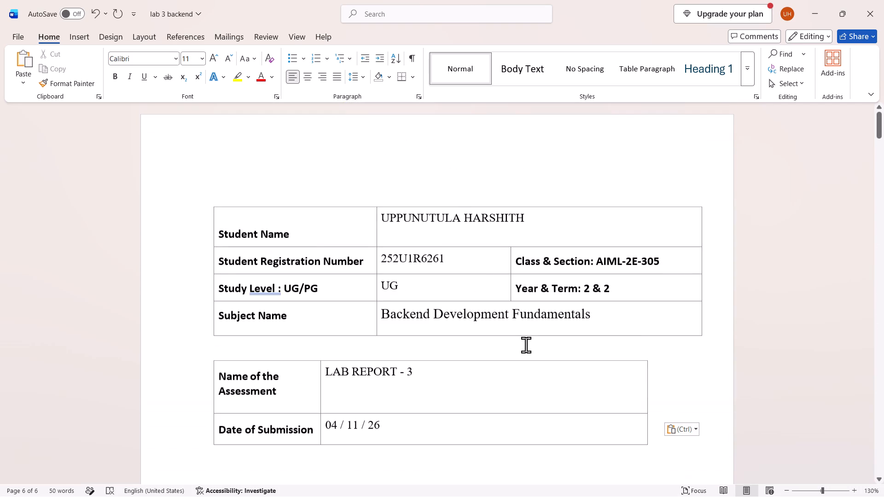
# Remove the empty space above the Question 1 heading to bring it onto the first page, one blank line below the Date of Submission table.
pyautogui.scroll(-2, 415, 304)
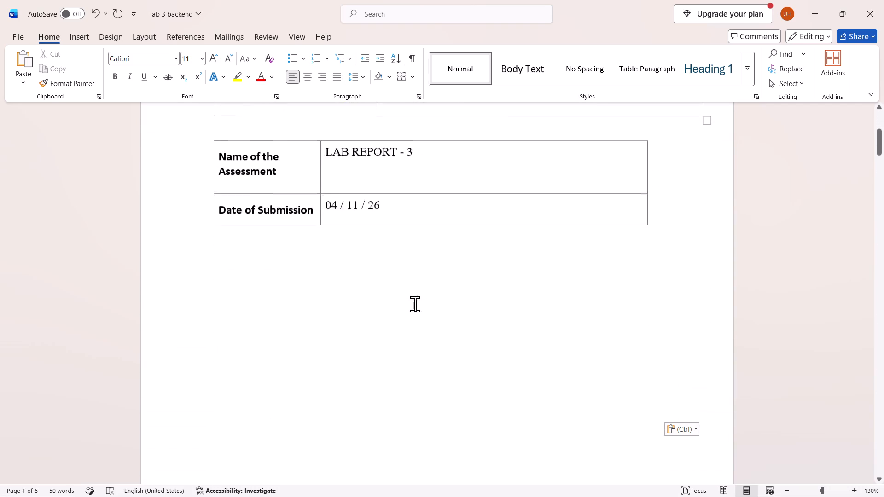
pyautogui.scroll(-2, 247, 379)
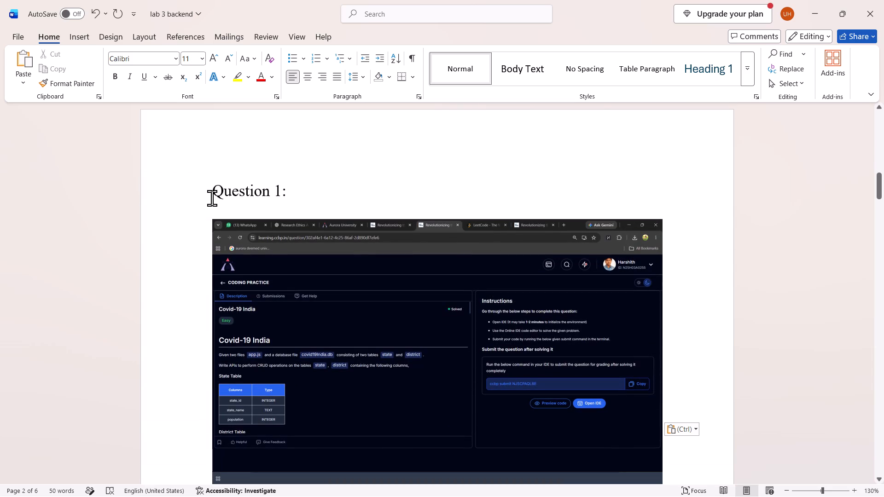
pyautogui.click(215, 188)
pyautogui.press('BackSpace')
pyautogui.press('BackSpace')
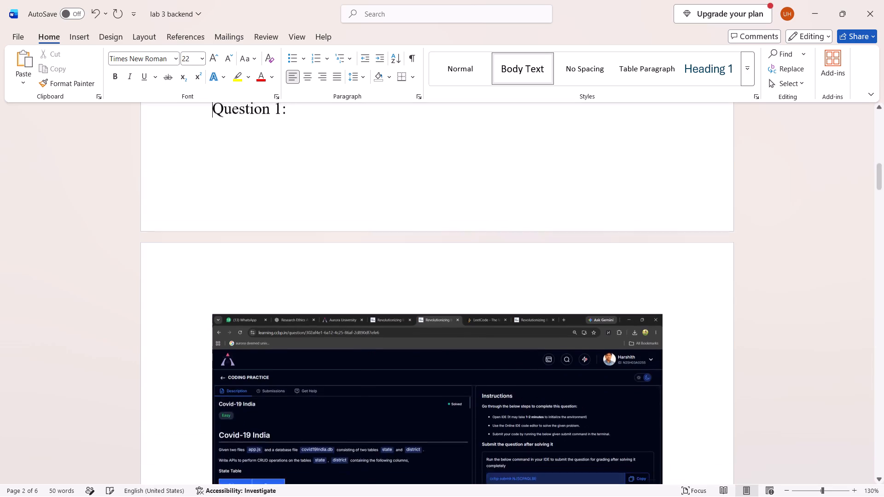
pyautogui.press('BackSpace')
pyautogui.press('BackSpace')
pyautogui.press('BackSpace')
pyautogui.press('BackSpace')
pyautogui.press('BackSpace')
pyautogui.scroll(1, 215, 188)
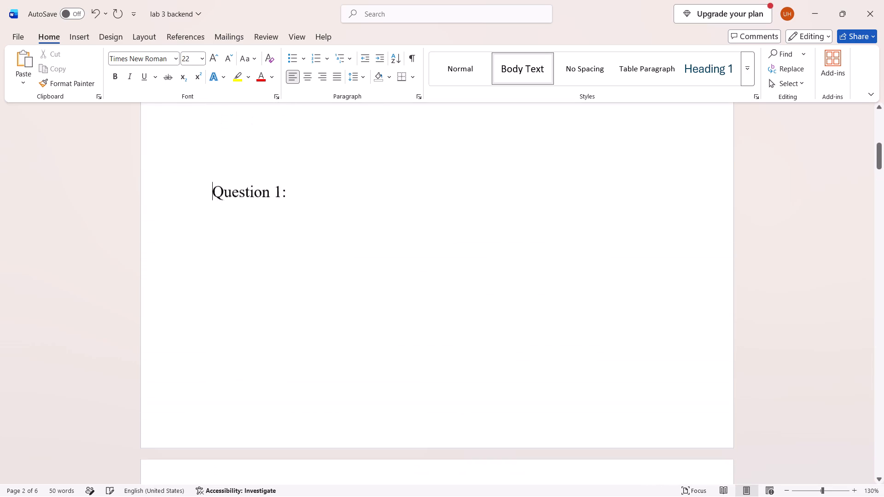
pyautogui.scroll(1, 215, 188)
pyautogui.press('BackSpace')
pyautogui.press('BackSpace')
pyautogui.press('BackSpace')
pyautogui.press('BackSpace')
pyautogui.press('BackSpace')
pyautogui.scroll(1, 215, 188)
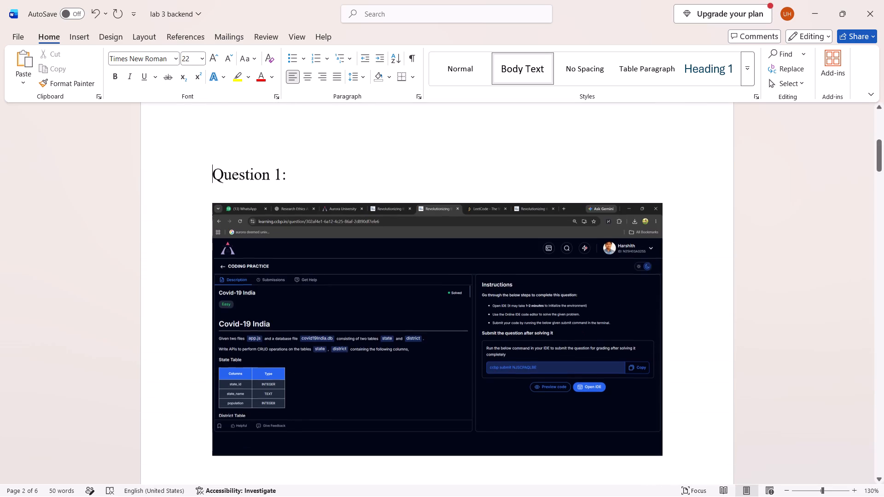
pyautogui.scroll(1, 215, 188)
pyautogui.press('BackSpace')
pyautogui.press('BackSpace')
pyautogui.press('BackSpace')
pyautogui.press('BackSpace')
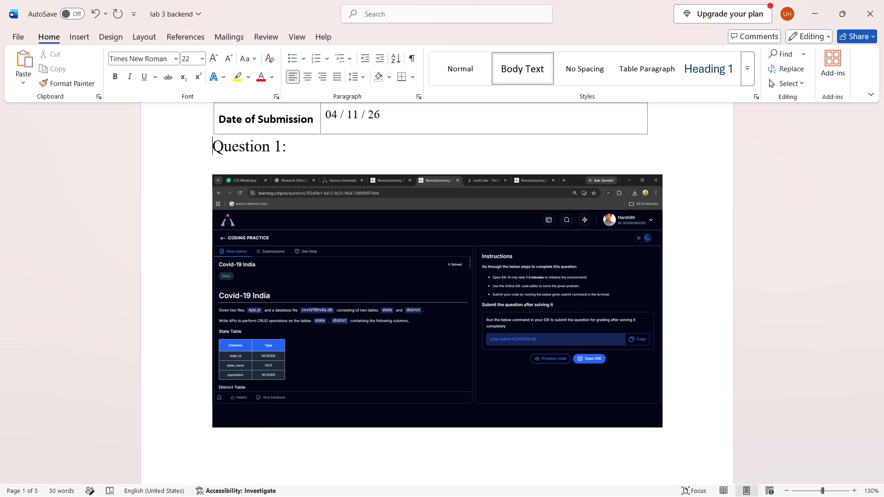
pyautogui.press('Return')
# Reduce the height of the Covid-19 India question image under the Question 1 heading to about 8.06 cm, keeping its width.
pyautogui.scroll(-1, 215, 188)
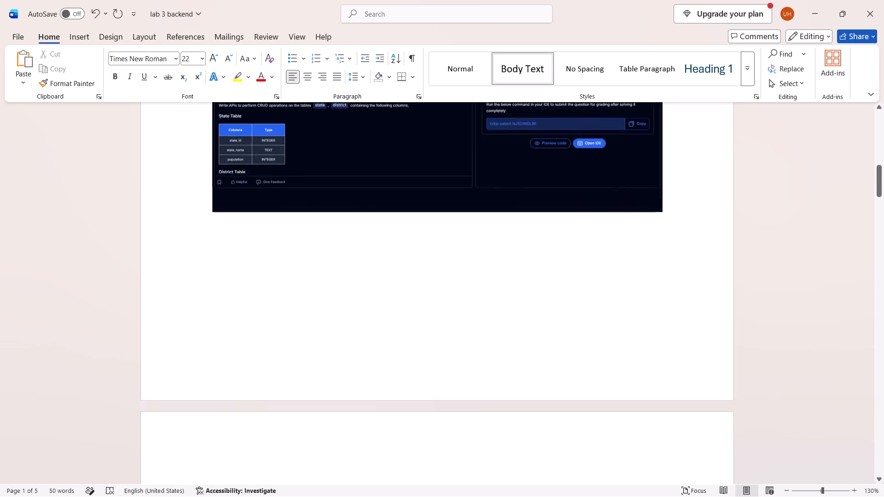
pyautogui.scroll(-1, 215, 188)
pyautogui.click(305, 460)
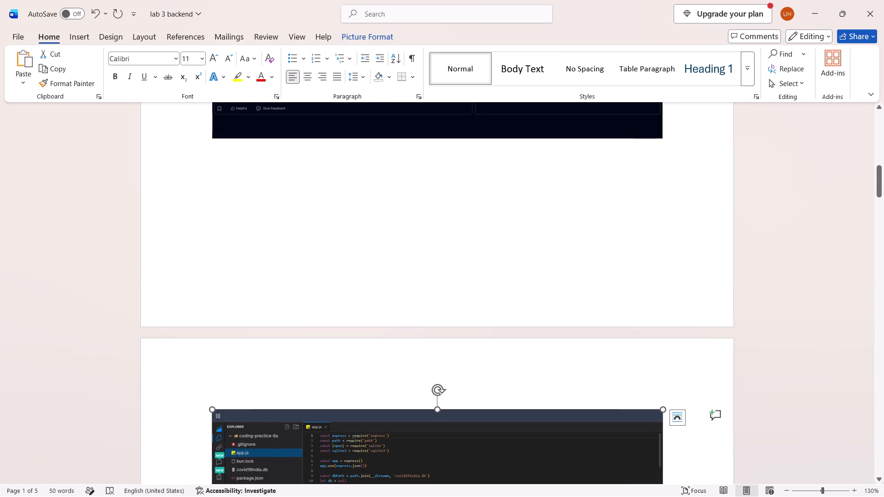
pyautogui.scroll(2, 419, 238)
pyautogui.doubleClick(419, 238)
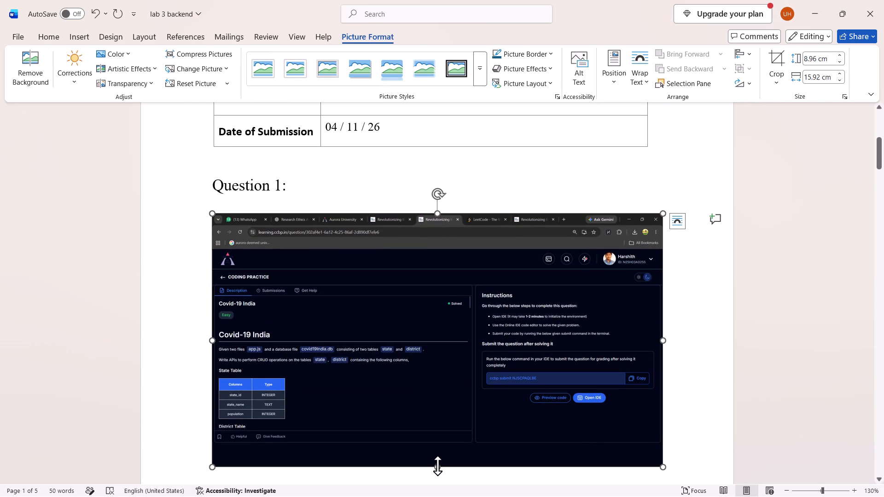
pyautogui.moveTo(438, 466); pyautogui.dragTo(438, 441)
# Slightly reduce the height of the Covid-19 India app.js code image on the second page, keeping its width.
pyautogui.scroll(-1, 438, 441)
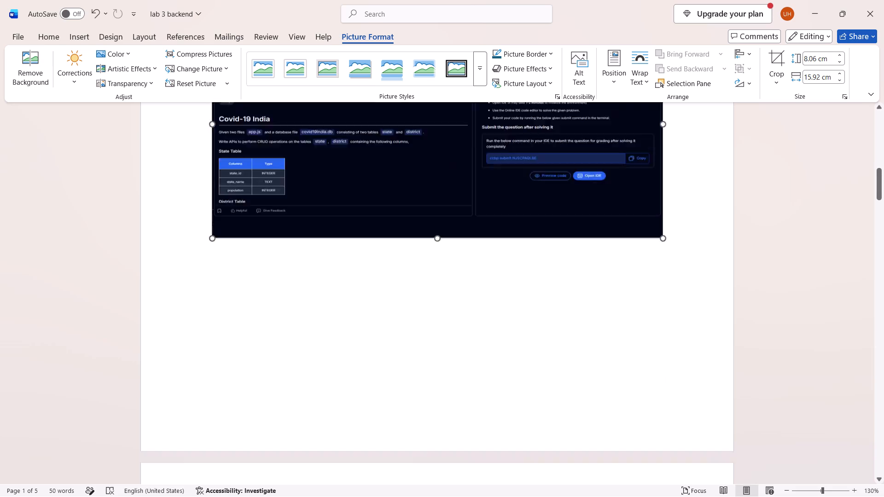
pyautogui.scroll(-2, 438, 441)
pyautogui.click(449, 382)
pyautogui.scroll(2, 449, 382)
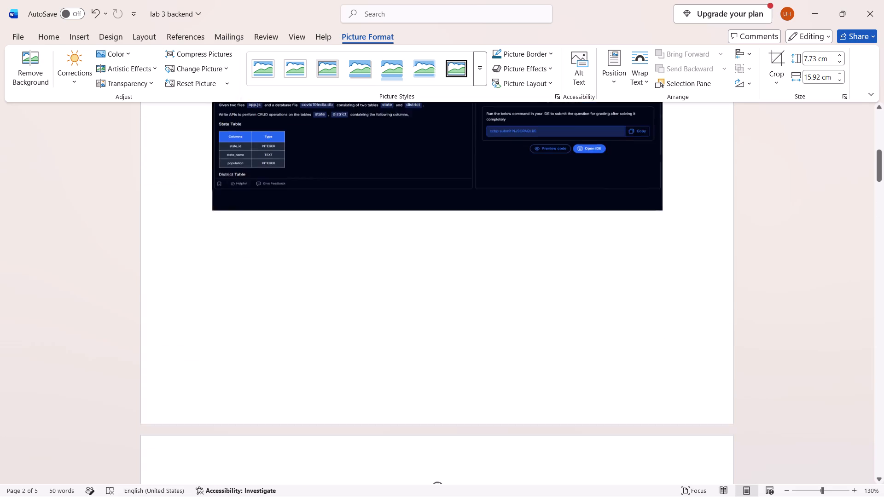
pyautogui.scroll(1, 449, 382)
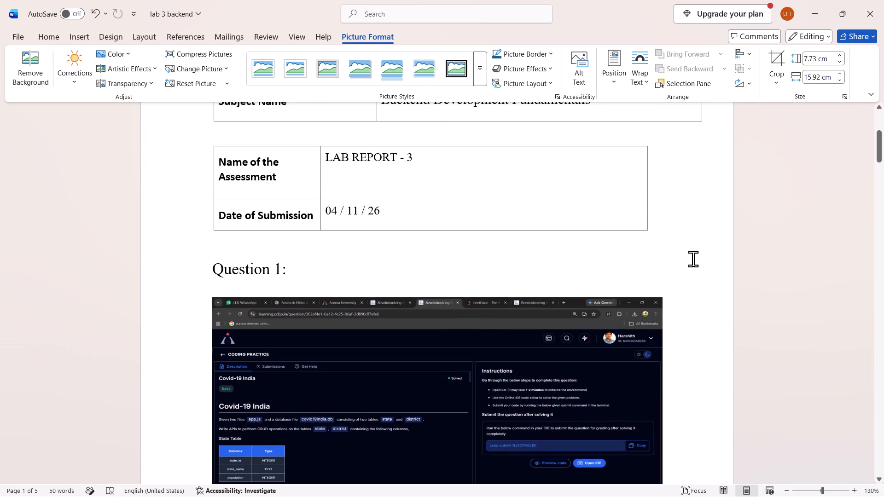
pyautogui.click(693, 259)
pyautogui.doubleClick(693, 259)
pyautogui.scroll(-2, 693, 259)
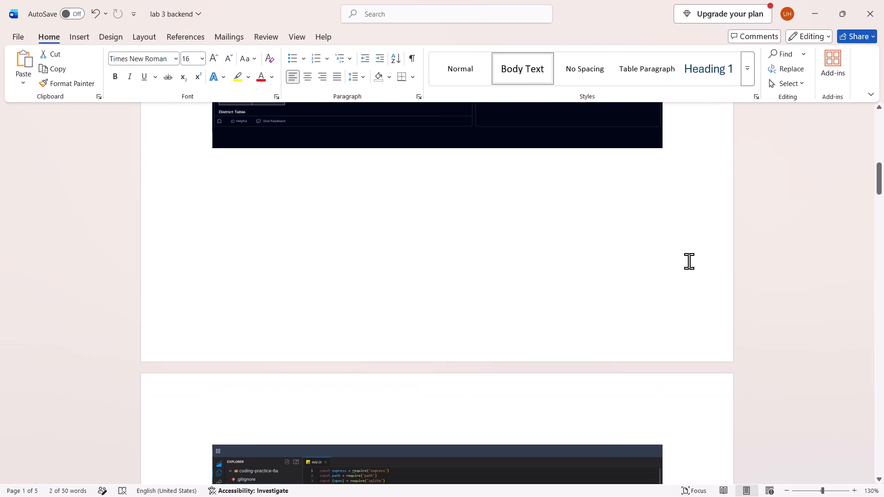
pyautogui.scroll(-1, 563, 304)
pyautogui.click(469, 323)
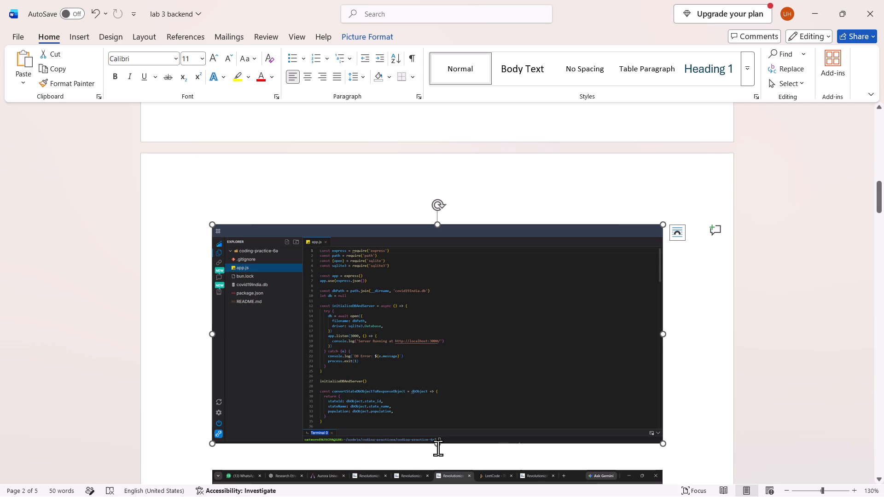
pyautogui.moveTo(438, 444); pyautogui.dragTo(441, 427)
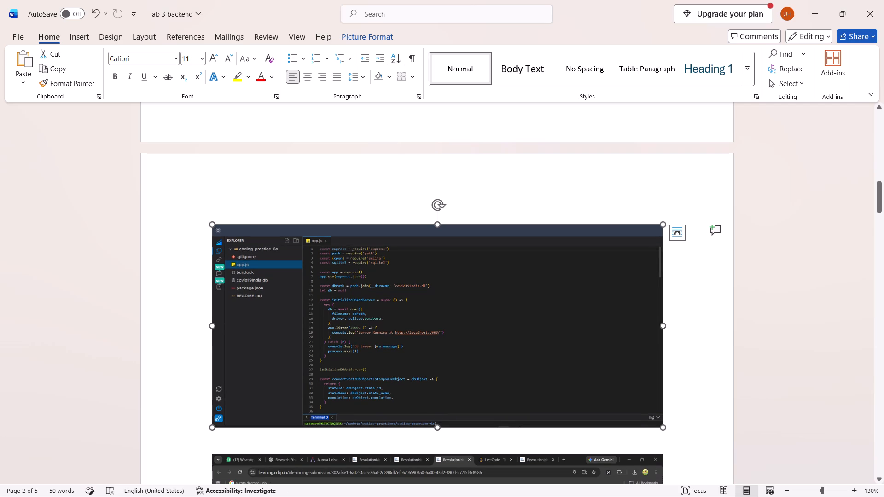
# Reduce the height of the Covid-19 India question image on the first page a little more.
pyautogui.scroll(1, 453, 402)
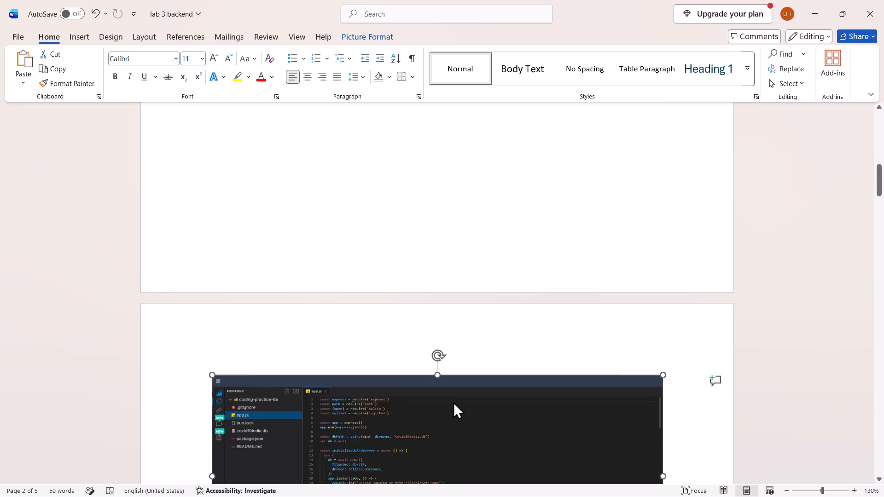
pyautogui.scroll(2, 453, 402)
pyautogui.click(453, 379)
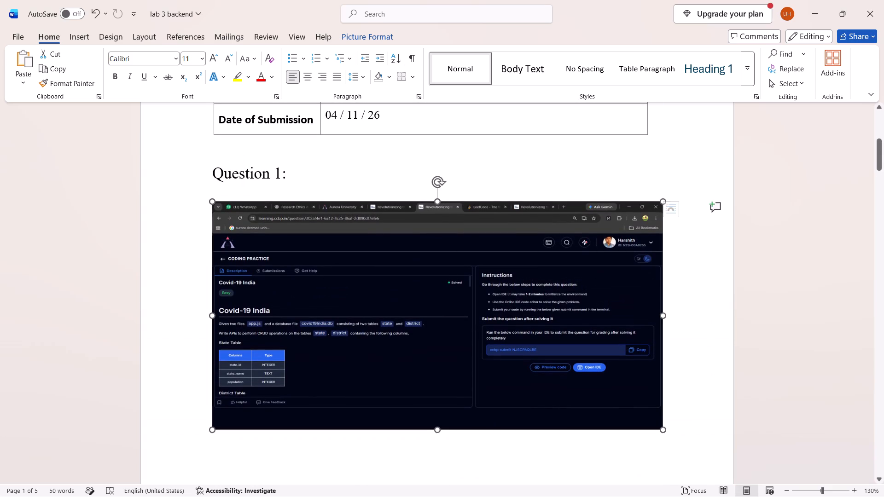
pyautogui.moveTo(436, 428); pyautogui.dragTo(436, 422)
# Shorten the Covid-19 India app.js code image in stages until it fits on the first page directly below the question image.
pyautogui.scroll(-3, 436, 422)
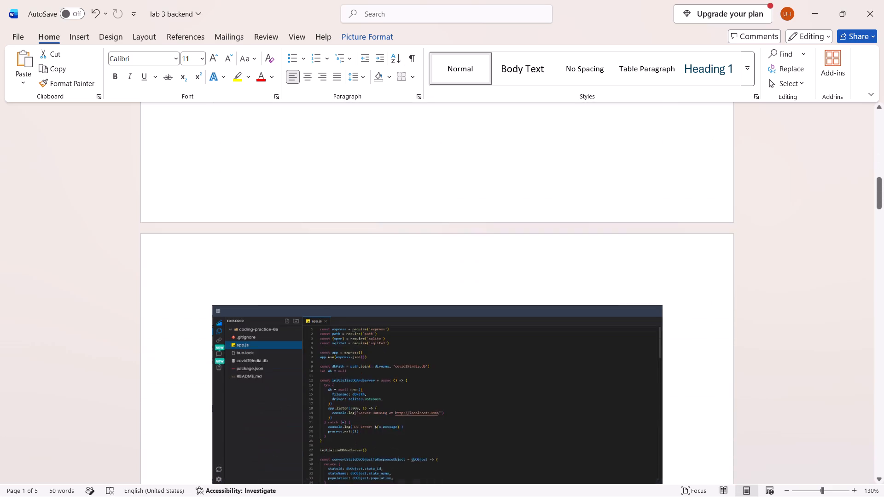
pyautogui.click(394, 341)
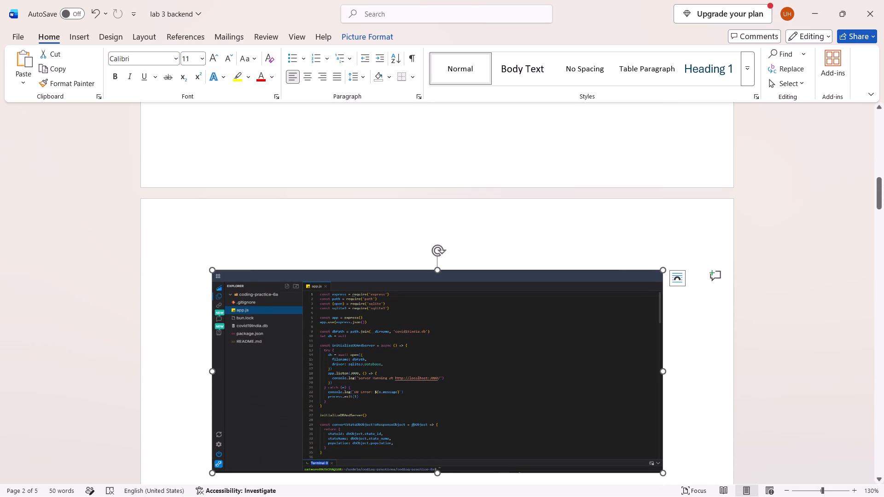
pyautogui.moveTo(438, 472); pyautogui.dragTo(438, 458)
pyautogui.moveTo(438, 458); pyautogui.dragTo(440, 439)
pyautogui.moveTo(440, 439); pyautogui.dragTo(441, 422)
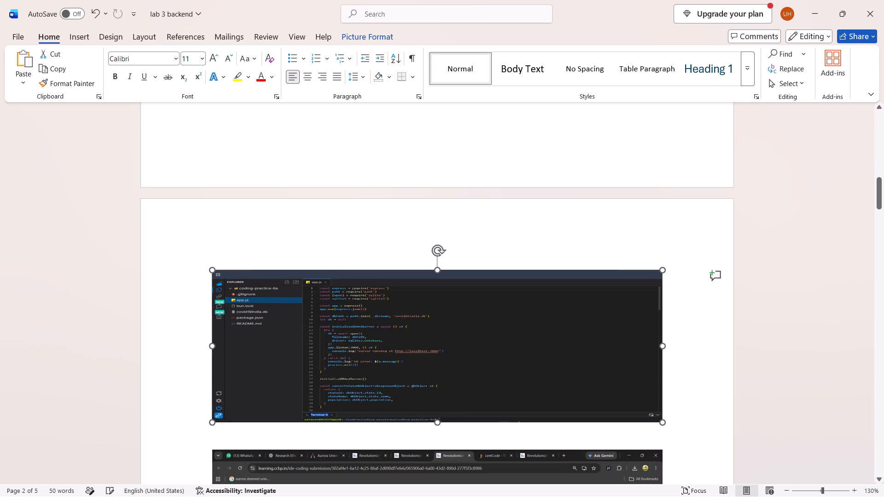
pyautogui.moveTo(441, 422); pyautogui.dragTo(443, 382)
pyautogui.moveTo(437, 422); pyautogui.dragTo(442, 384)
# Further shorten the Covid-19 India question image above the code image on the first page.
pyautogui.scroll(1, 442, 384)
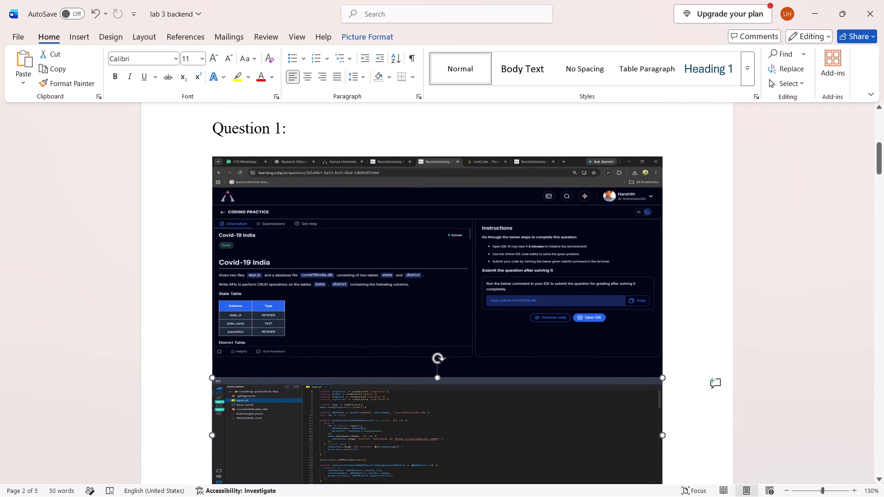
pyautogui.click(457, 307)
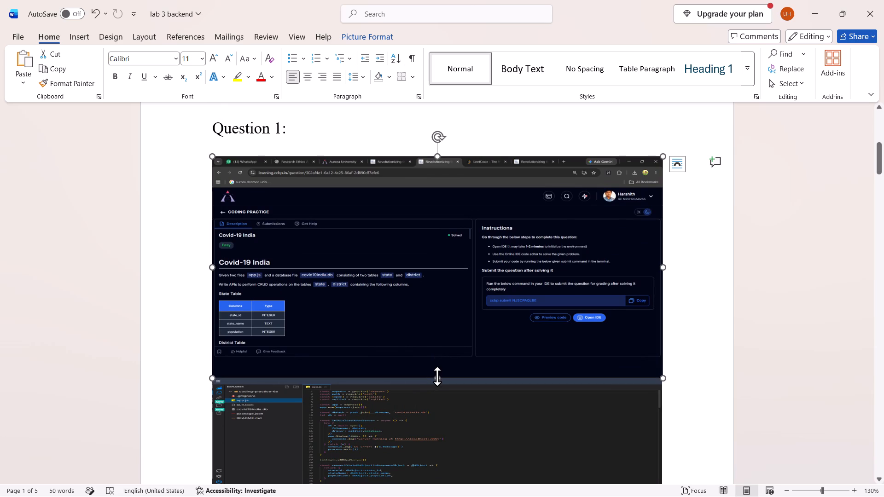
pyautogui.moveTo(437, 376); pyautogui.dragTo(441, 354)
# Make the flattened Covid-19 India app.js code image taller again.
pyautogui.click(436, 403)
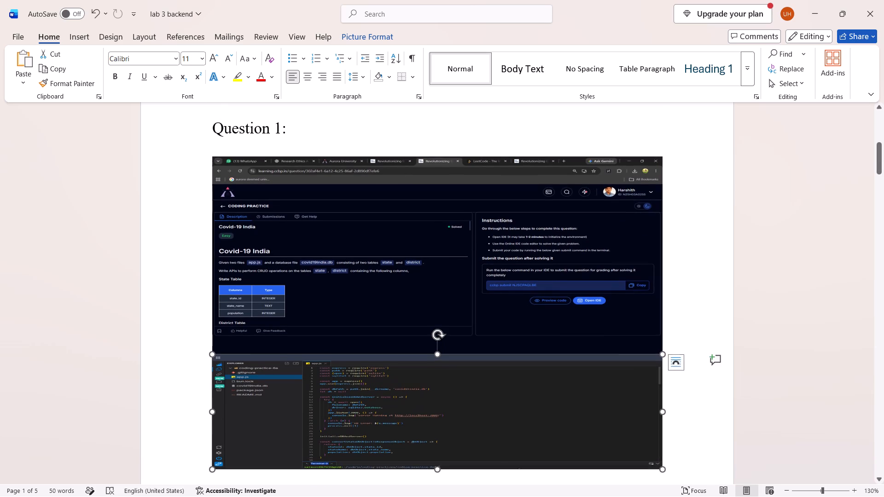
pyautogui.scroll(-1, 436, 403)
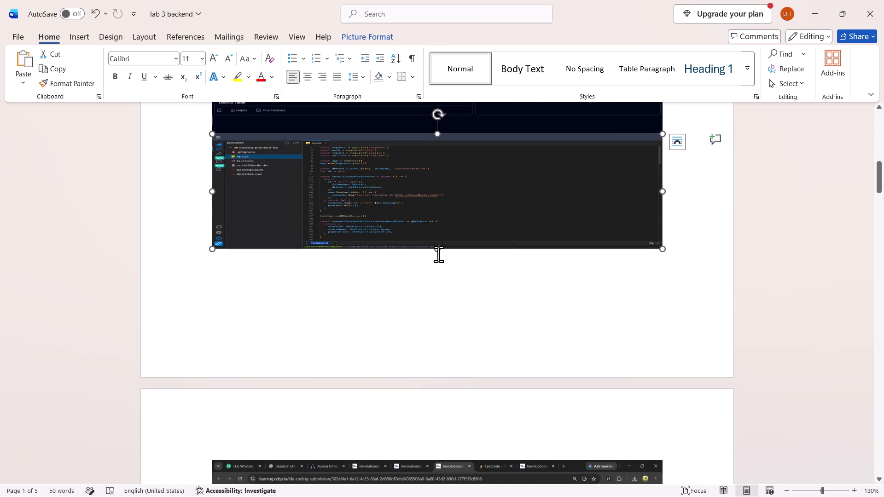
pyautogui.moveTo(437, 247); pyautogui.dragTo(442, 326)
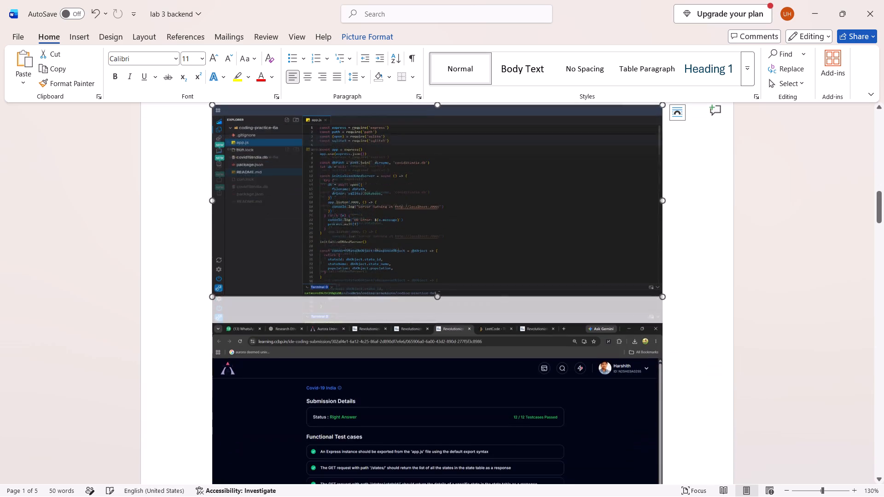
# Stretch the Covid-19 India question image under Question 1 vertically back to nearly its original proportions.
pyautogui.scroll(4, 442, 326)
pyautogui.click(442, 326)
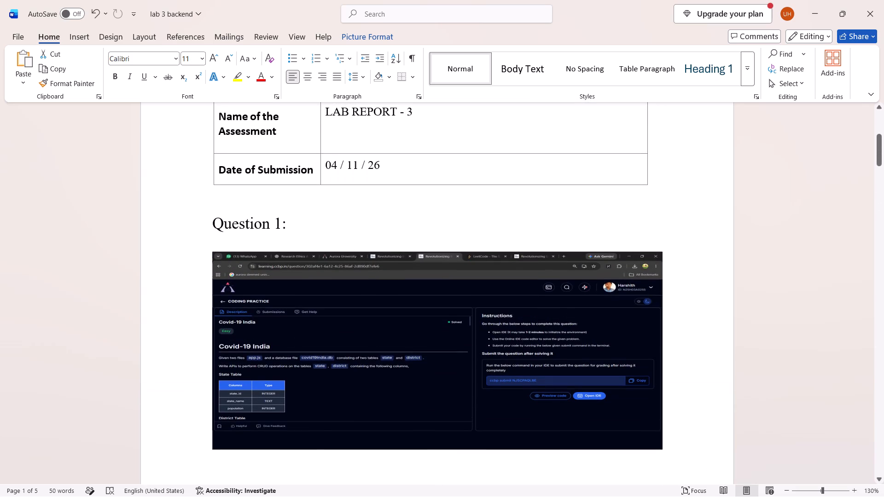
pyautogui.moveTo(436, 450); pyautogui.dragTo(437, 474)
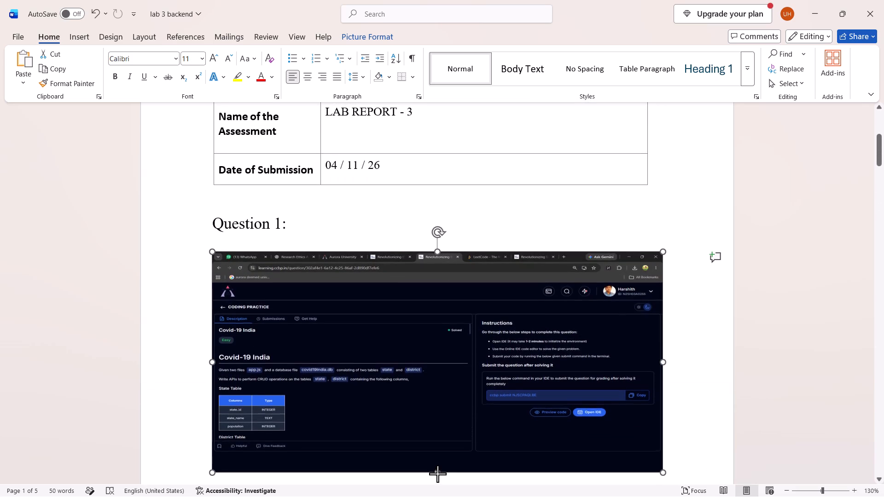
pyautogui.moveTo(437, 474); pyautogui.dragTo(438, 486)
# Stretch the Covid-19 India app.js code image on the second page vertically to nearly its original proportions.
pyautogui.scroll(-1, 438, 486)
pyautogui.scroll(-1, 468, 402)
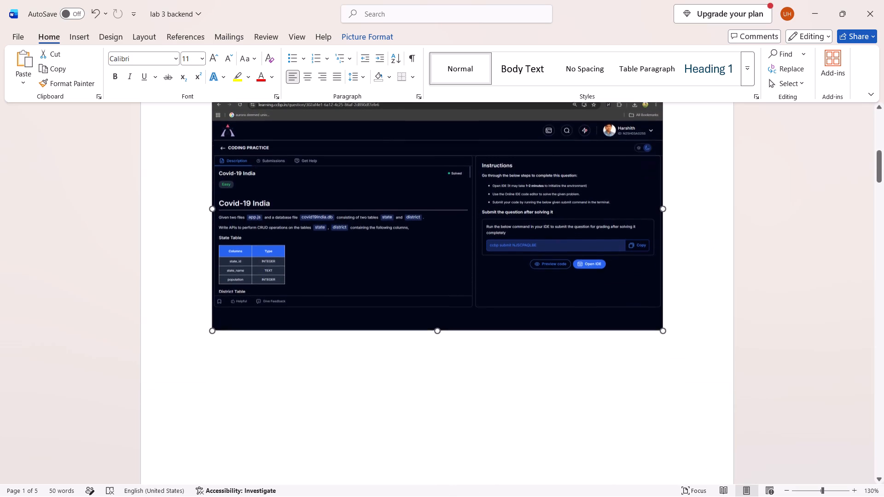
pyautogui.scroll(-3, 468, 402)
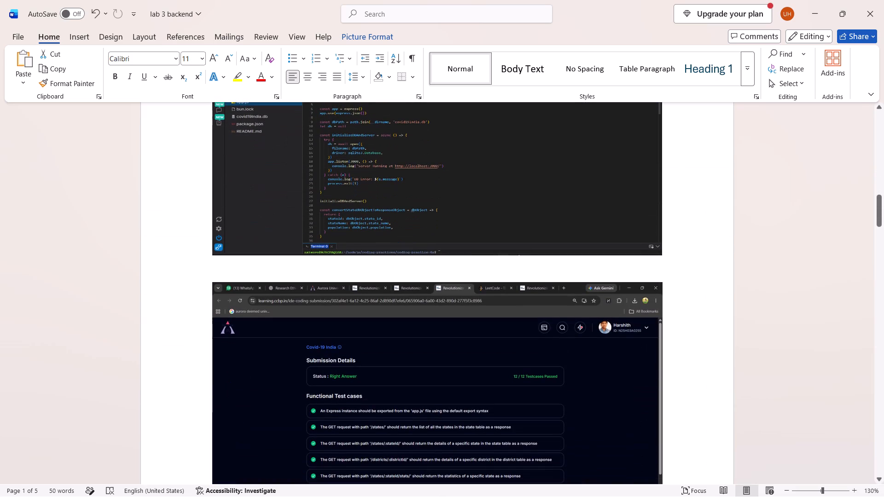
pyautogui.moveTo(466, 260); pyautogui.dragTo(475, 217)
pyautogui.click(475, 217)
pyautogui.scroll(1, 475, 217)
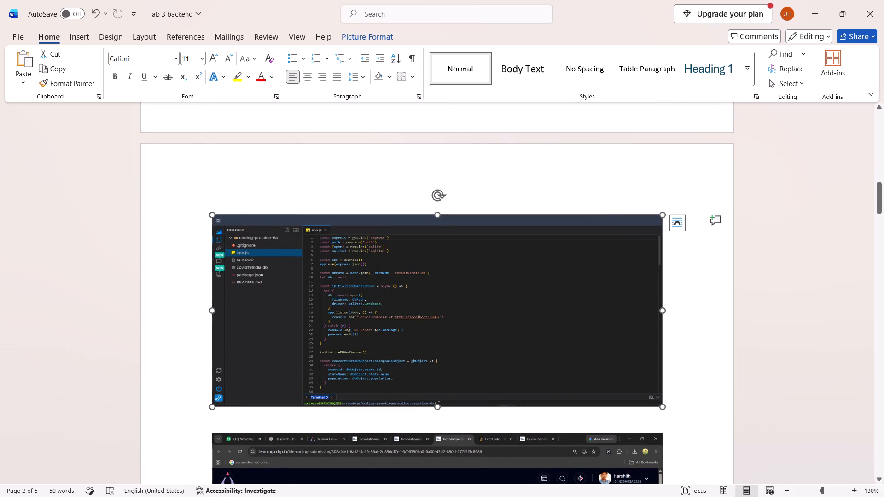
pyautogui.moveTo(435, 404); pyautogui.dragTo(436, 427)
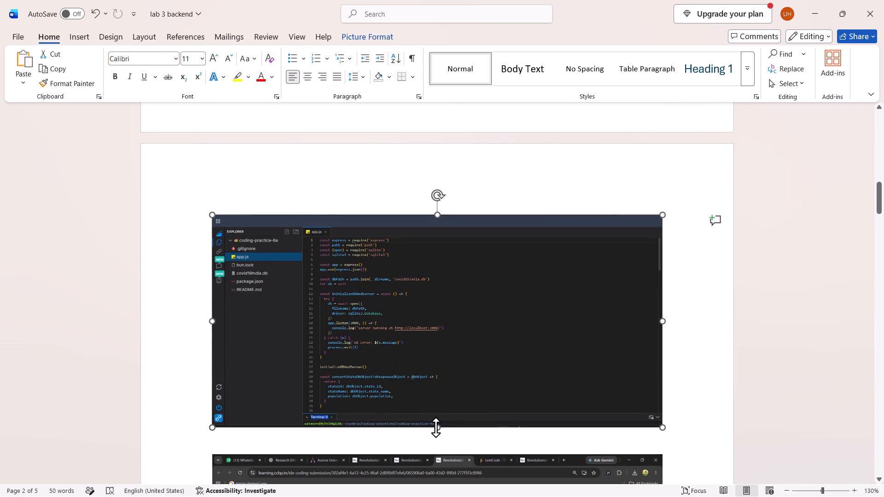
# Review the image layout and empty space from Question 1 through the Question 2 heading and its first image.
pyautogui.scroll(-2, 436, 427)
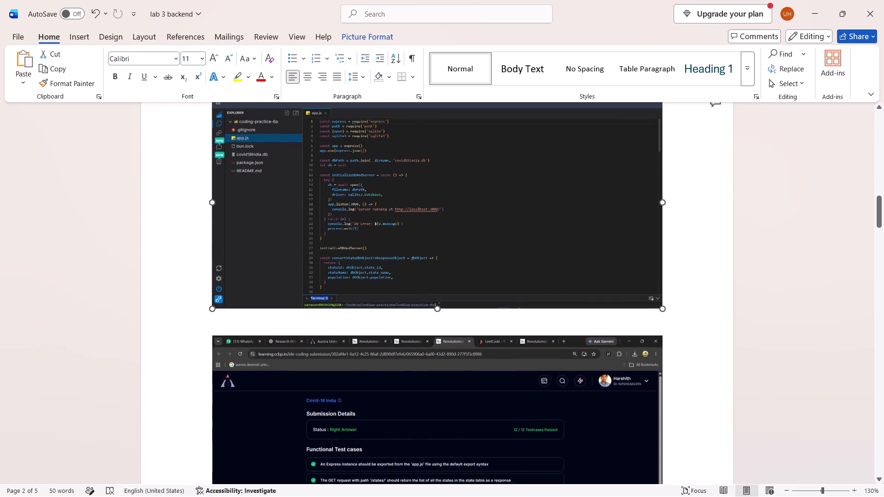
pyautogui.scroll(-2, 436, 427)
pyautogui.scroll(2, 436, 427)
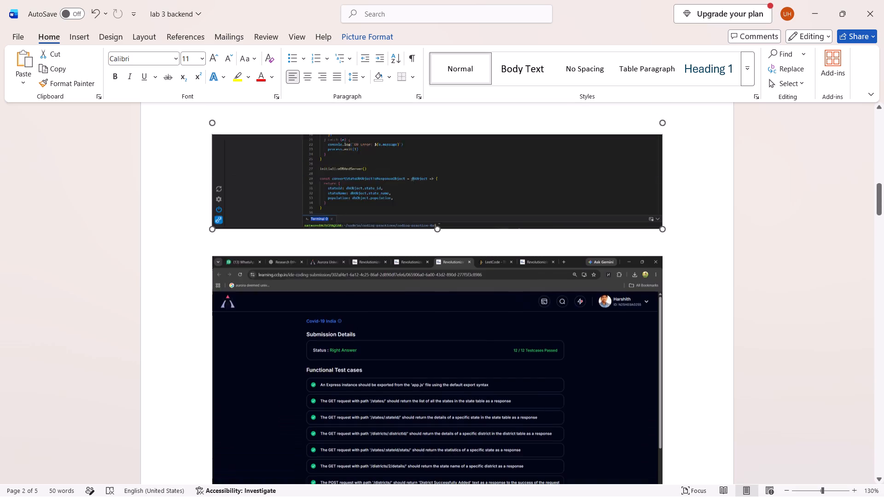
pyautogui.scroll(3, 436, 427)
pyautogui.scroll(-3, 436, 427)
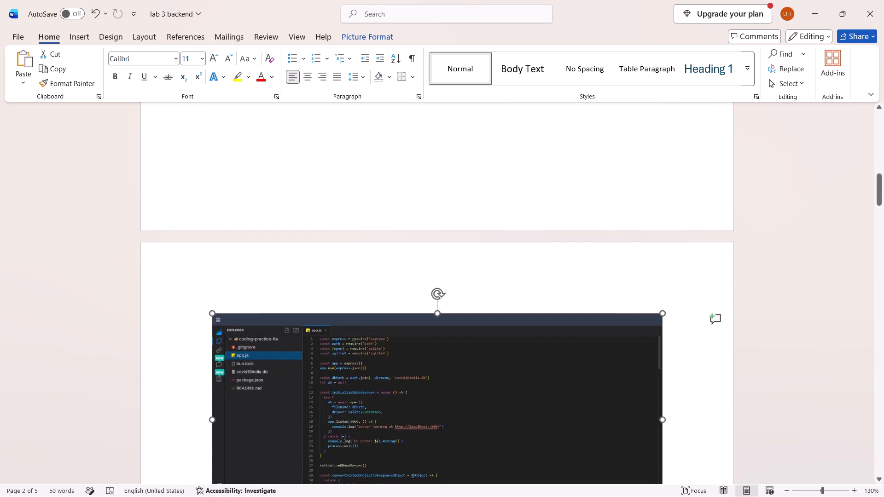
pyautogui.scroll(1, 436, 427)
pyautogui.scroll(-3, 436, 427)
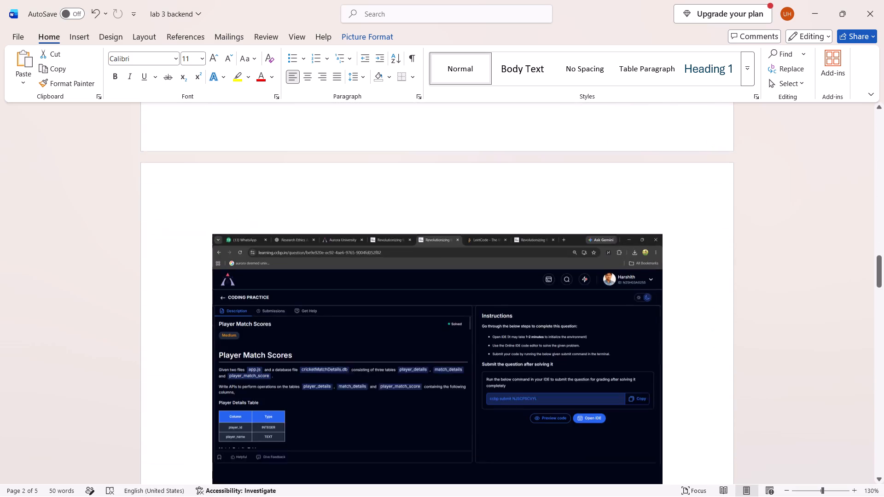
pyautogui.scroll(2, 436, 427)
pyautogui.scroll(-1, 436, 427)
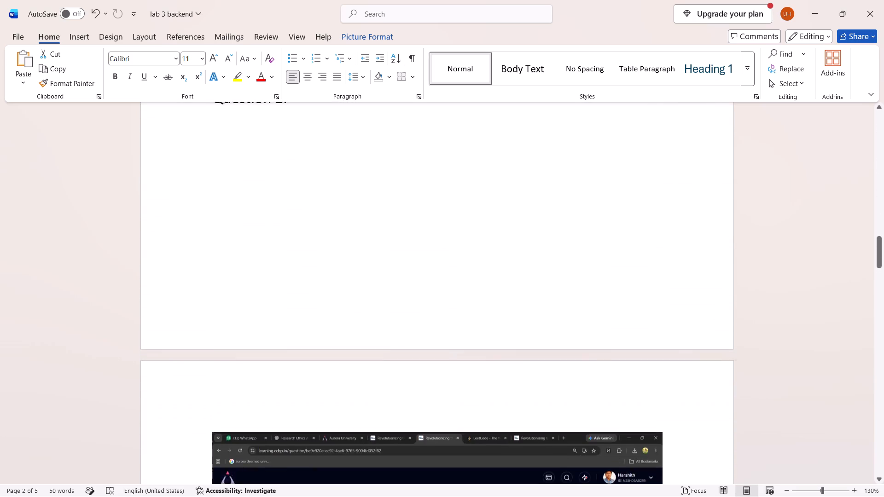
pyautogui.scroll(-1, 436, 427)
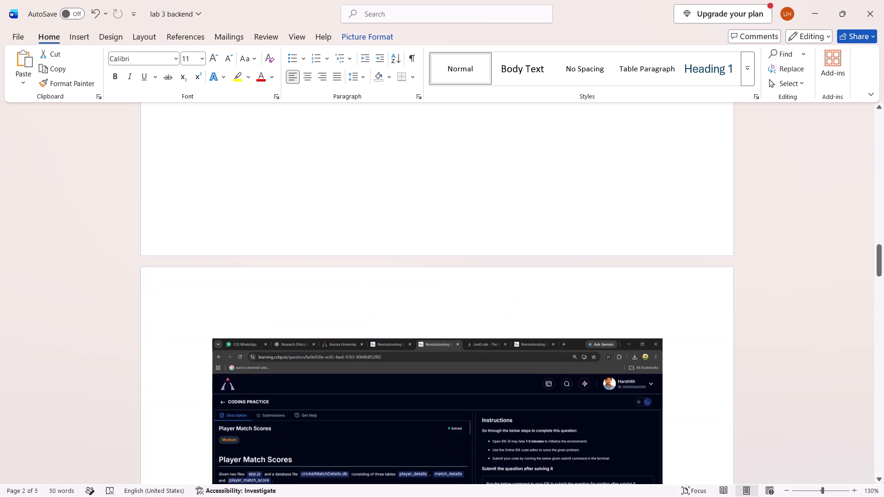
# Insert a blank line between the Player Match Scores question image and the app.js code image below it.
pyautogui.scroll(-2, 436, 427)
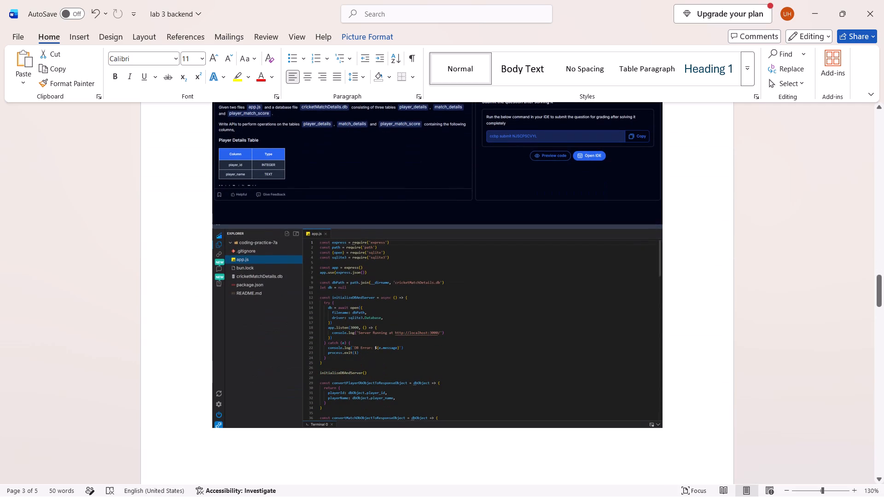
pyautogui.click(683, 220)
pyautogui.press('Return')
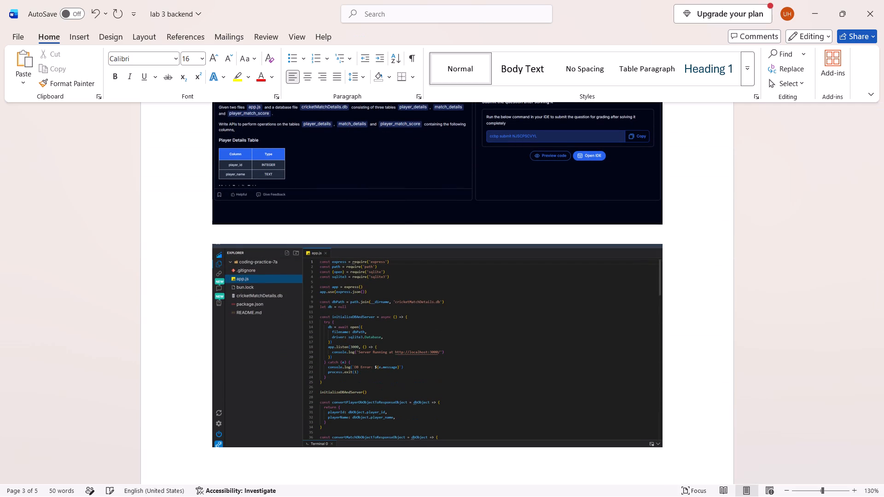
# Shorten the Player Match Scores submission results image above the Question 3 heading slightly, keeping its width.
pyautogui.scroll(-4, 683, 220)
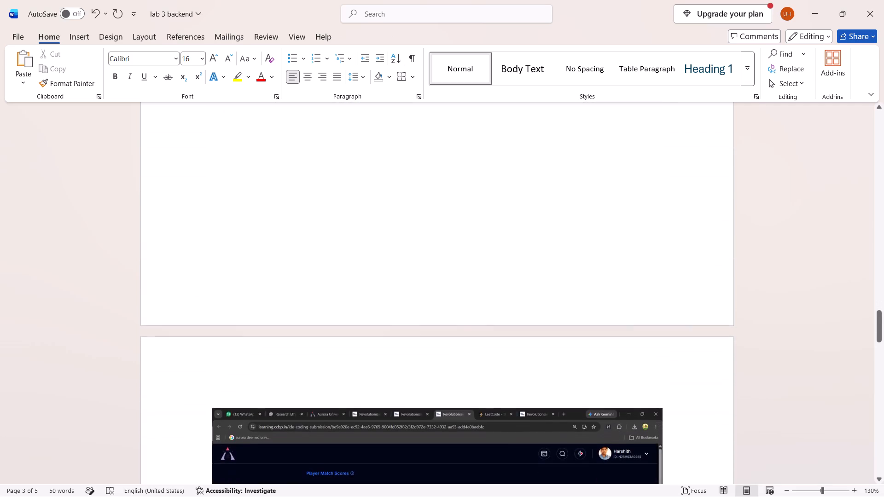
pyautogui.scroll(-2, 683, 220)
pyautogui.scroll(1, 683, 220)
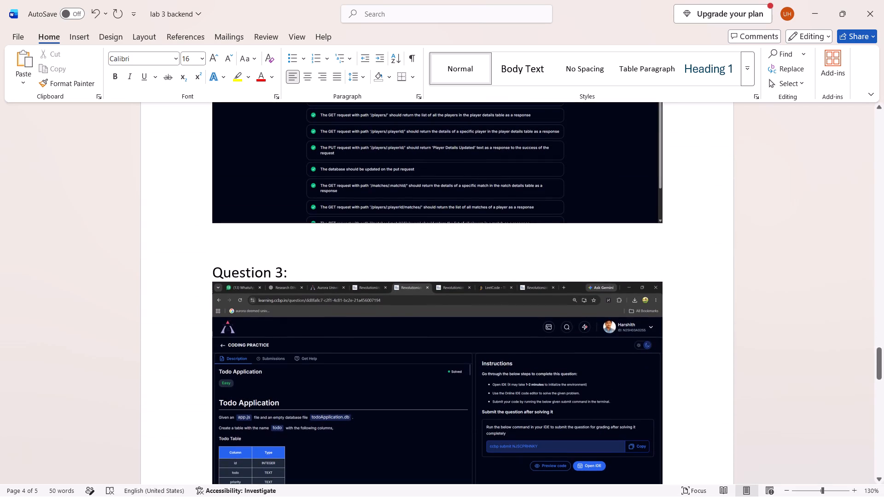
pyautogui.click(634, 143)
pyautogui.scroll(1, 634, 143)
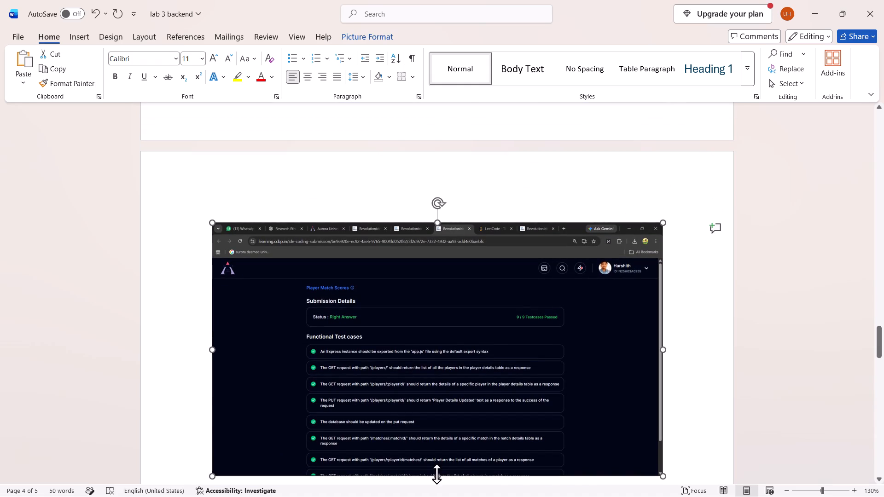
pyautogui.moveTo(436, 474); pyautogui.dragTo(440, 447)
# Shorten the Player Match Scores app.js code image vertically by about 15 percent, keeping its width.
pyautogui.scroll(2, 454, 281)
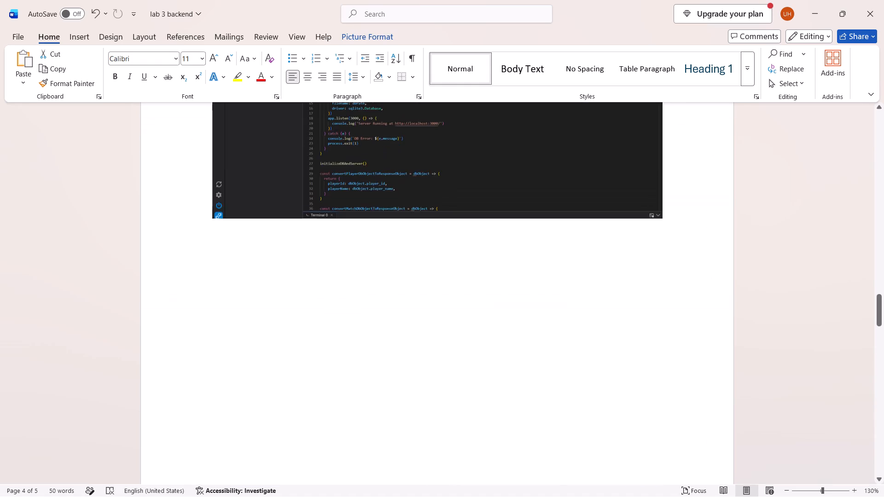
pyautogui.click(455, 248)
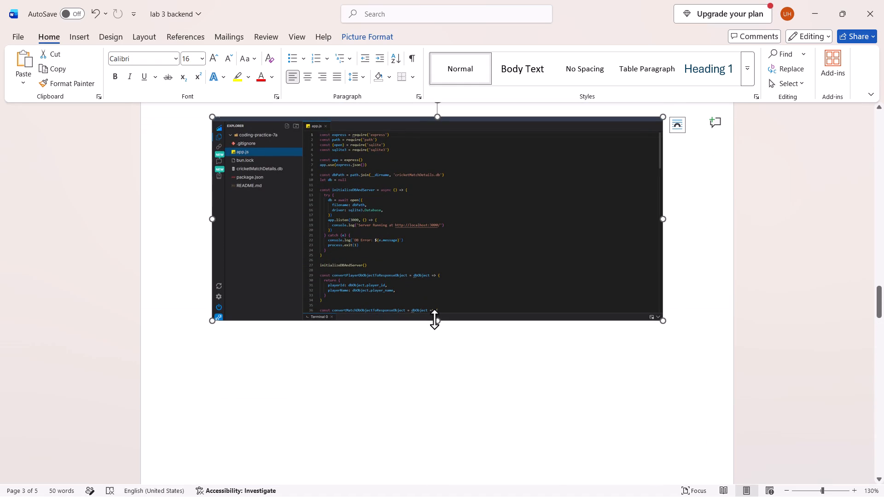
pyautogui.click(433, 318)
pyautogui.moveTo(437, 320); pyautogui.dragTo(441, 290)
pyautogui.click(441, 290)
# Shorten the Player Match Scores question image above the app.js code image by about a tenth of its height.
pyautogui.scroll(1, 440, 294)
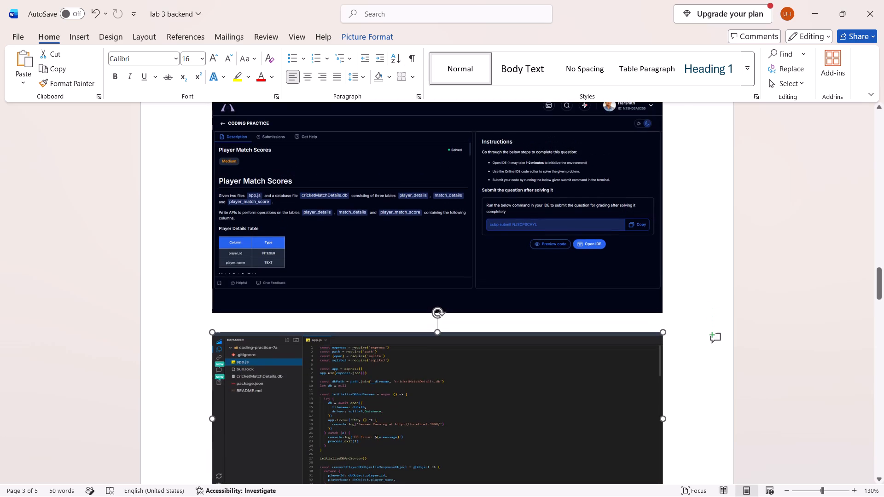
pyautogui.click(442, 278)
pyautogui.moveTo(435, 312); pyautogui.dragTo(438, 290)
# Stretch the Player Match Scores app.js code image slightly taller, leaving the submission results image directly below it on the same page.
pyautogui.scroll(-1, 438, 290)
pyautogui.click(422, 342)
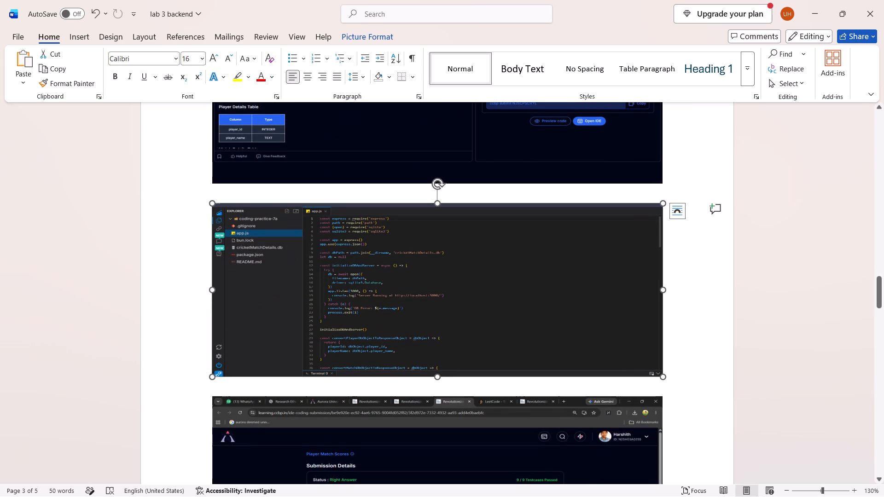
pyautogui.moveTo(437, 374); pyautogui.dragTo(439, 390)
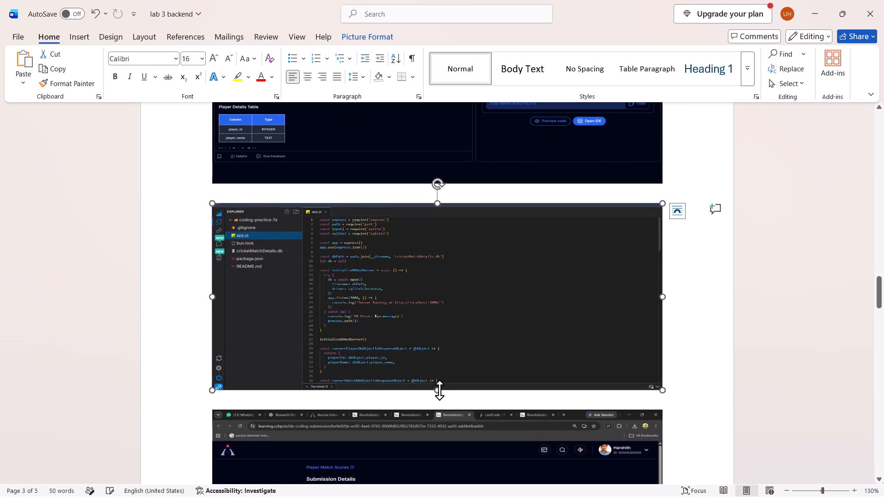
# Insert a blank line between the Todo Application question image and the app.js code image below it.
pyautogui.scroll(-4, 439, 390)
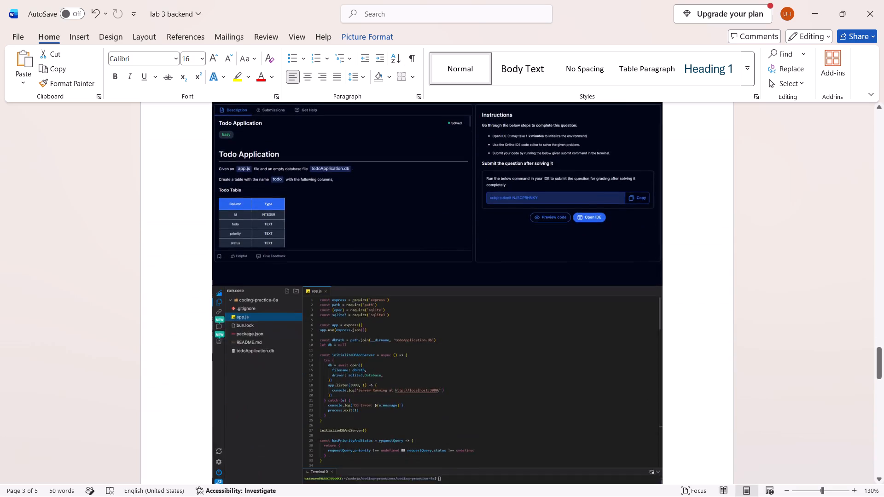
pyautogui.scroll(-3, 439, 390)
pyautogui.scroll(3, 439, 390)
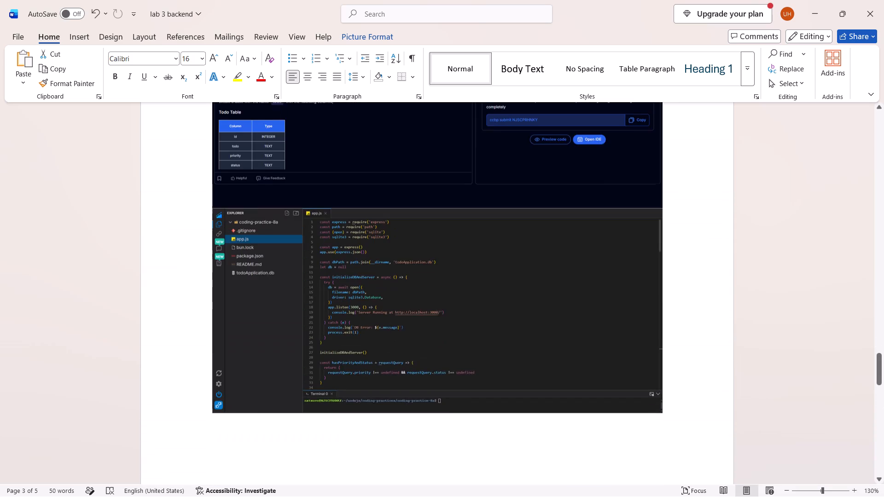
pyautogui.click(665, 207)
pyautogui.press('Return')
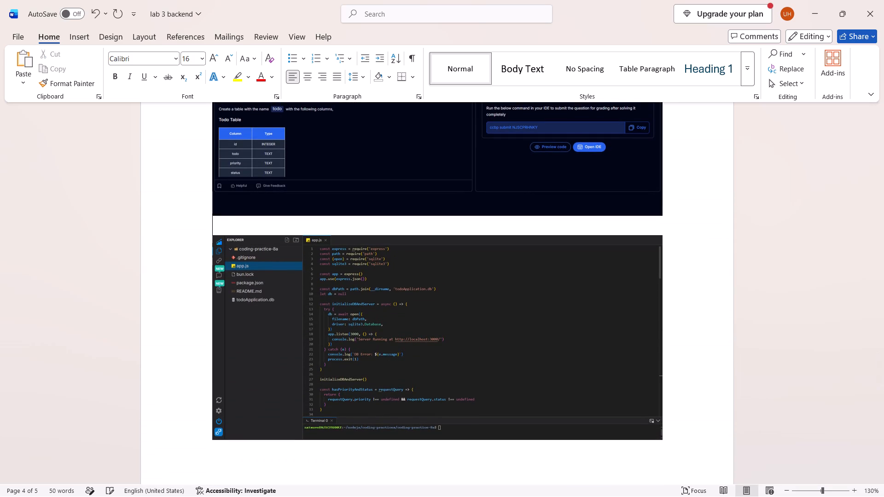
# Review the image layout and spacing from the Todo Application code image back up to the student details table.
pyautogui.scroll(-3, 665, 207)
pyautogui.scroll(4, 665, 207)
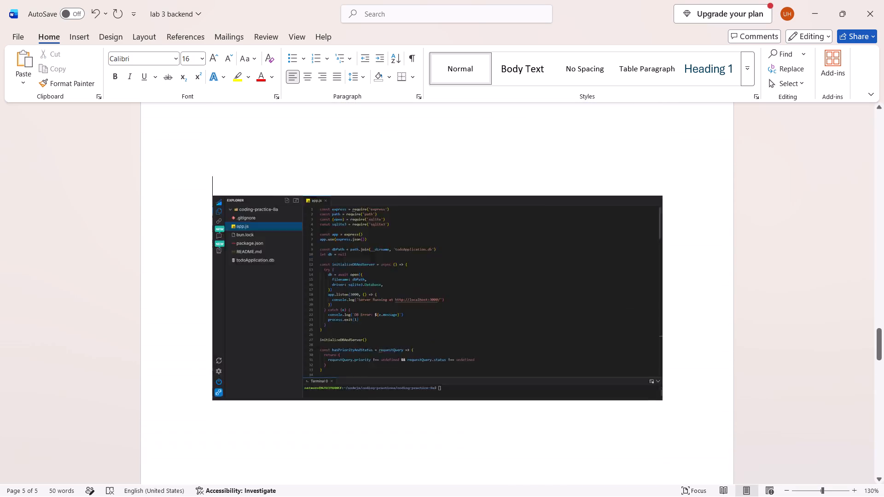
pyautogui.scroll(5, 665, 207)
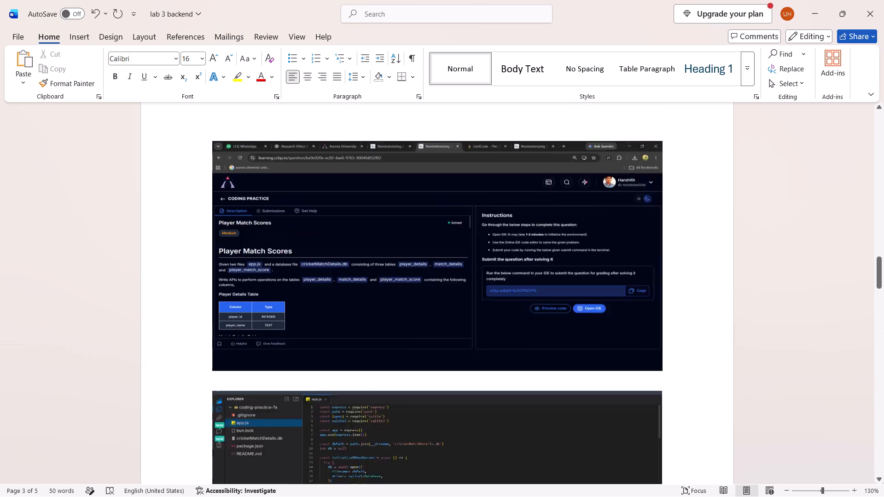
pyautogui.scroll(2, 665, 207)
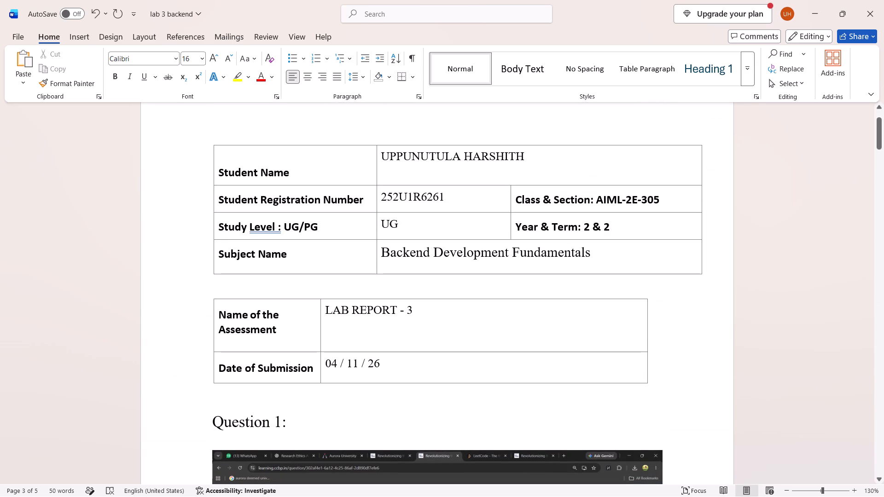
pyautogui.scroll(2, 675, 179)
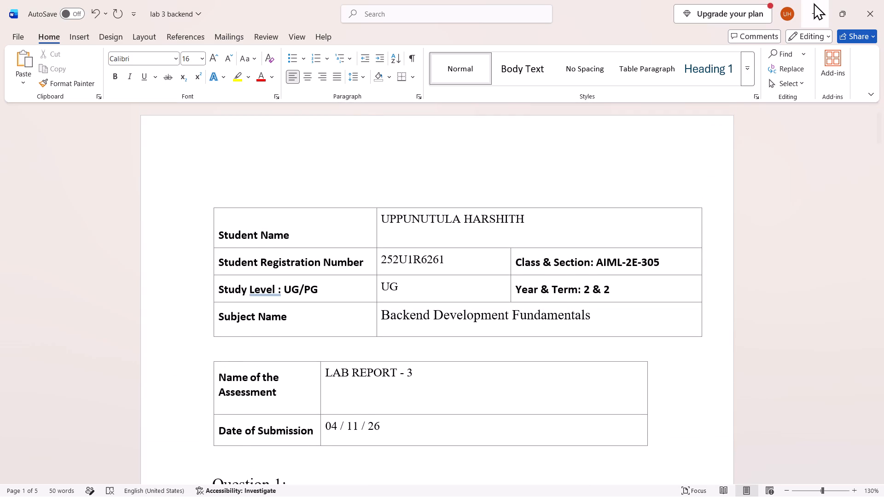
# Switch to Chrome, close the Covid-19 India submission tab, and return the coding practice tab to the learning portal's home page.
pyautogui.click(814, 3)
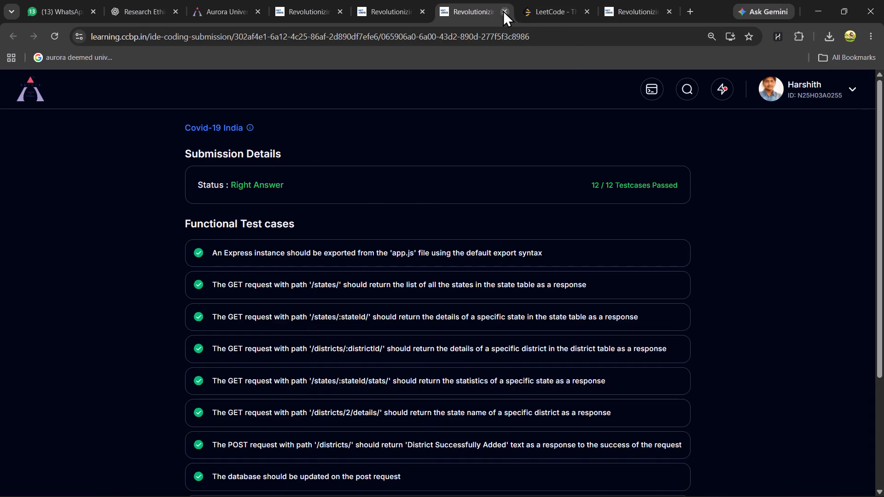
pyautogui.click(506, 10)
pyautogui.hscroll(5, 270, 189)
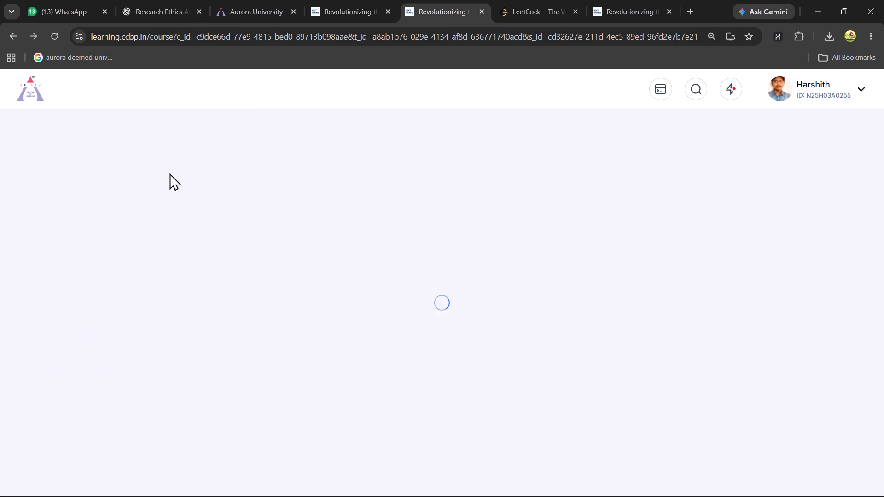
pyautogui.click(344, 12)
pyautogui.click(466, 0)
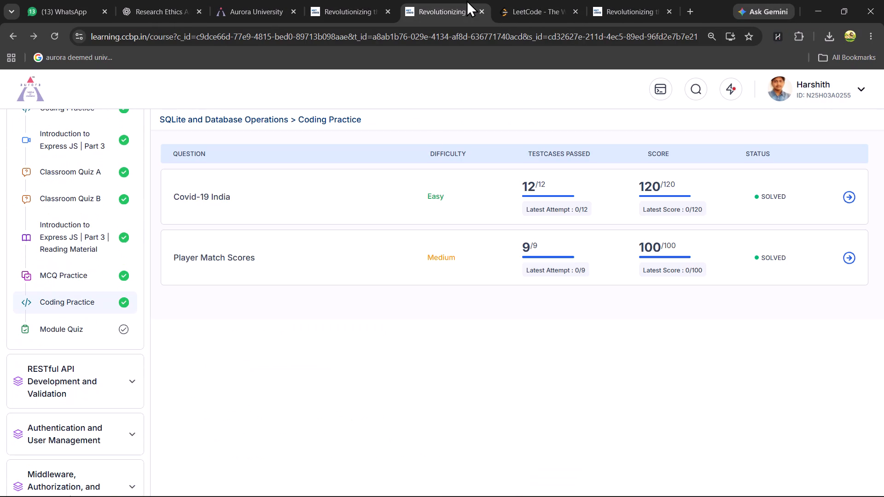
pyautogui.hscroll(3, 491, 383)
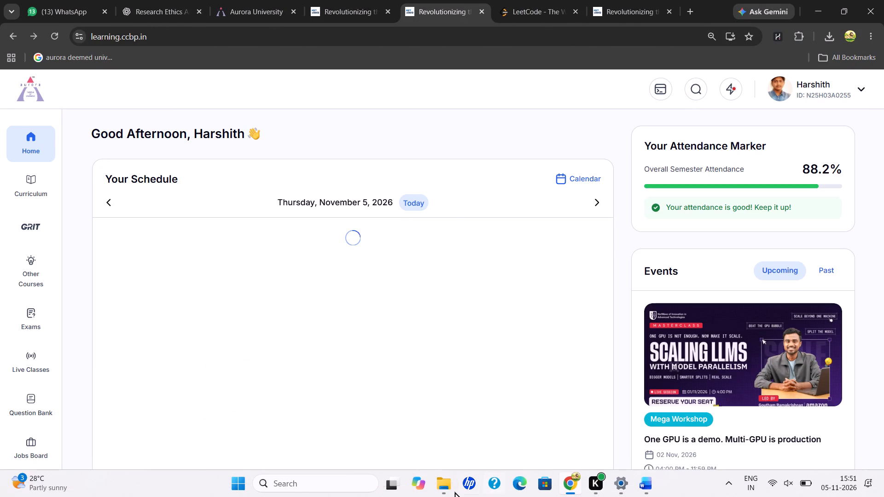
# Open the Node lab 2 Word document from the Backend folder inside Documents > 2nd year.
pyautogui.click(448, 490)
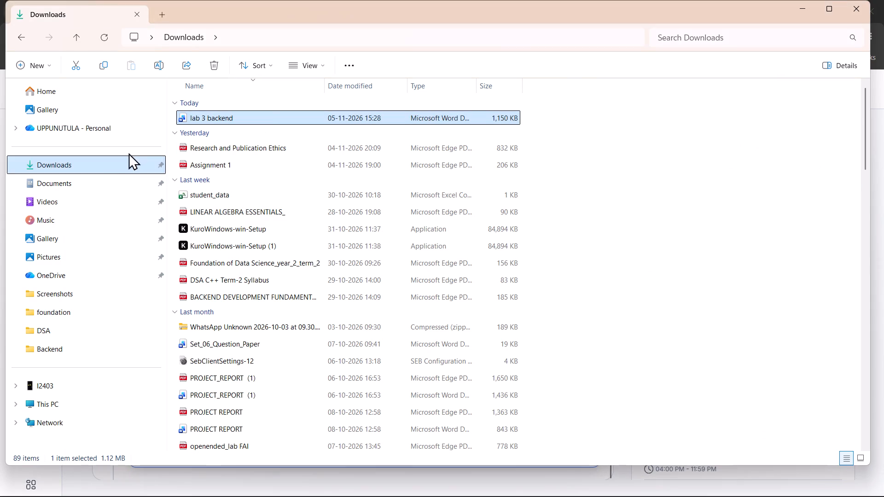
pyautogui.click(105, 180)
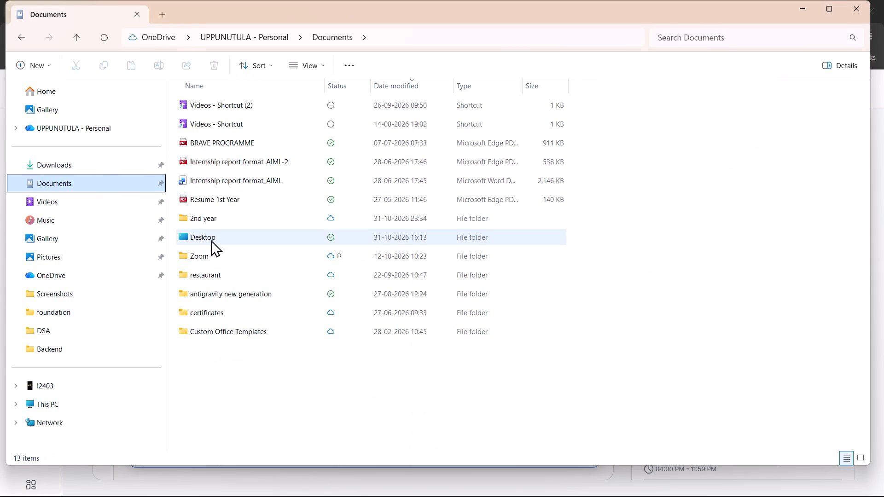
pyautogui.doubleClick(220, 225)
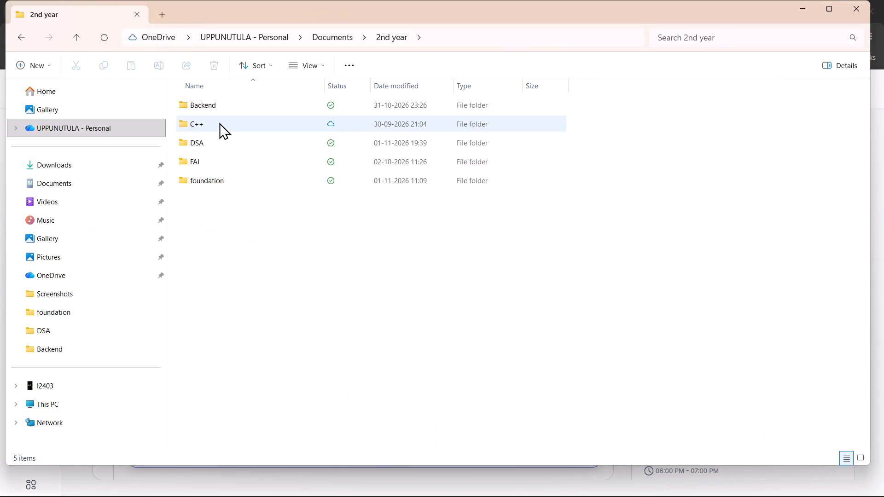
pyautogui.doubleClick(227, 105)
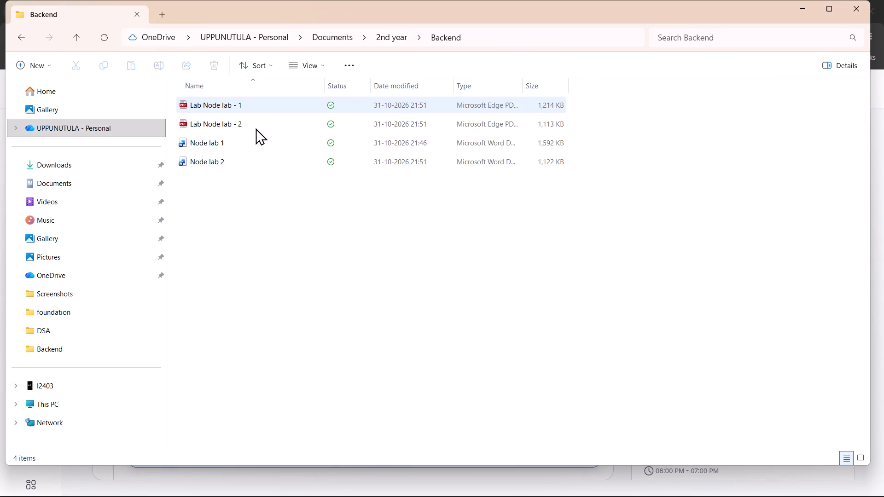
pyautogui.doubleClick(240, 158)
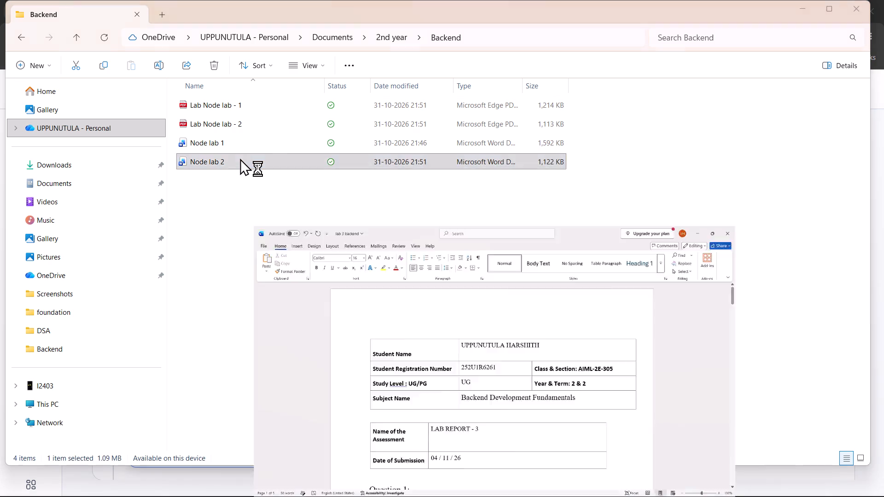
# Open the Node lab 2 page header for editing and copy its Aurora banner image.
pyautogui.click(370, 192)
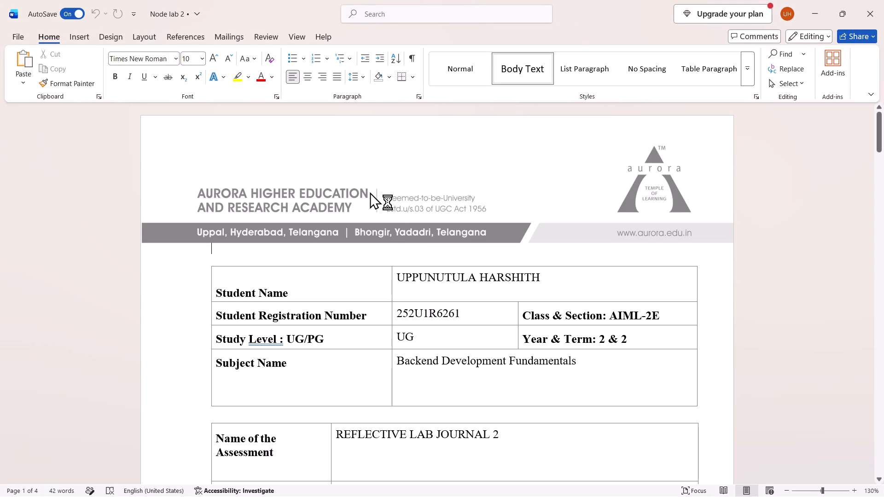
pyautogui.rightClick(379, 206)
pyautogui.rightClick(379, 206)
pyautogui.click(353, 208)
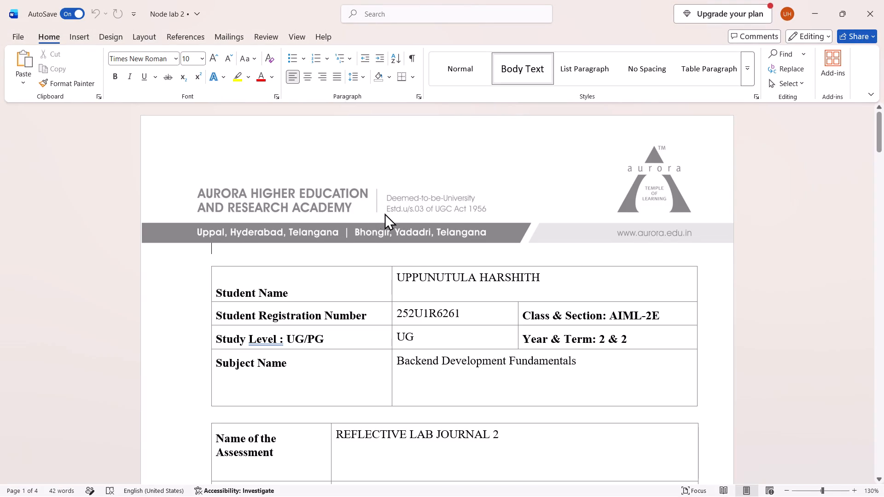
pyautogui.rightClick(384, 213)
pyautogui.click(404, 220)
pyautogui.rightClick(404, 220)
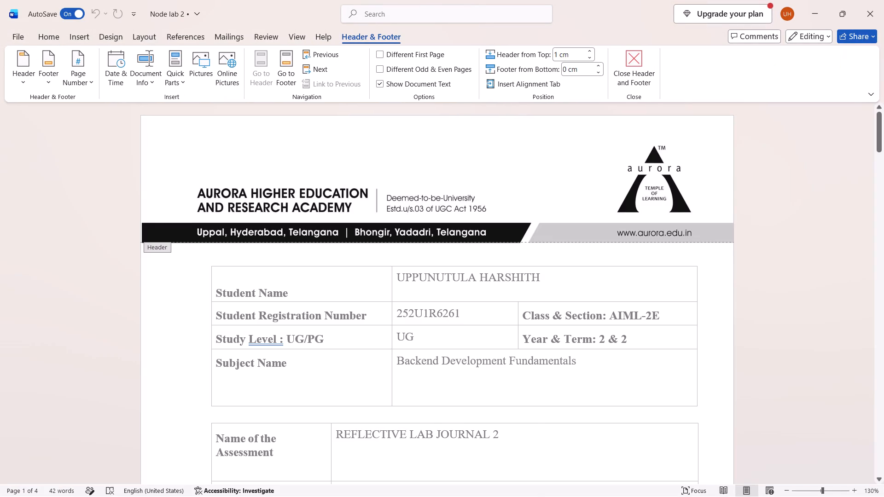
pyautogui.click(441, 210)
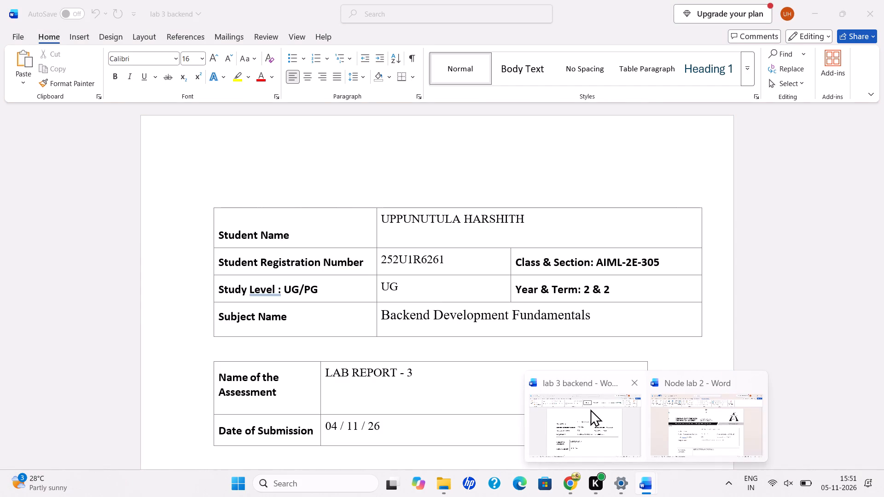
# Paste the Aurora banner into the lab 3 backend document and move it above the student details table on the first page.
pyautogui.click(590, 409)
pyautogui.click(395, 133)
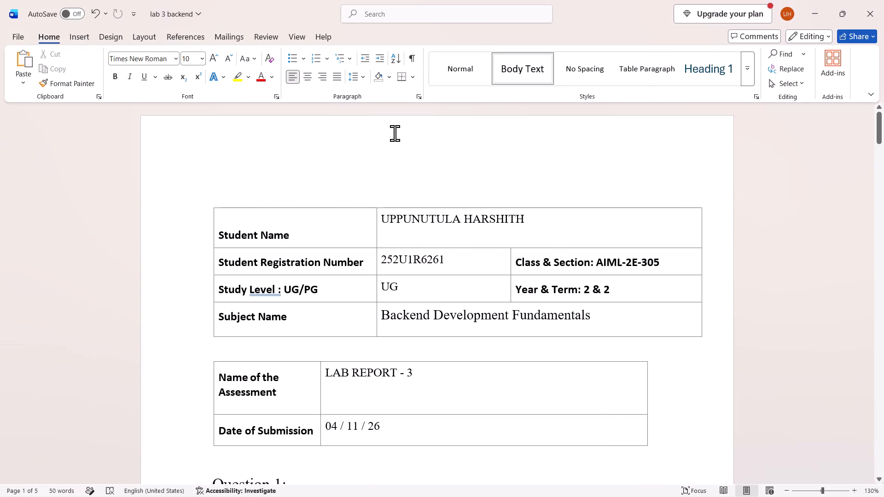
pyautogui.hotkey('ctrl', 'v')
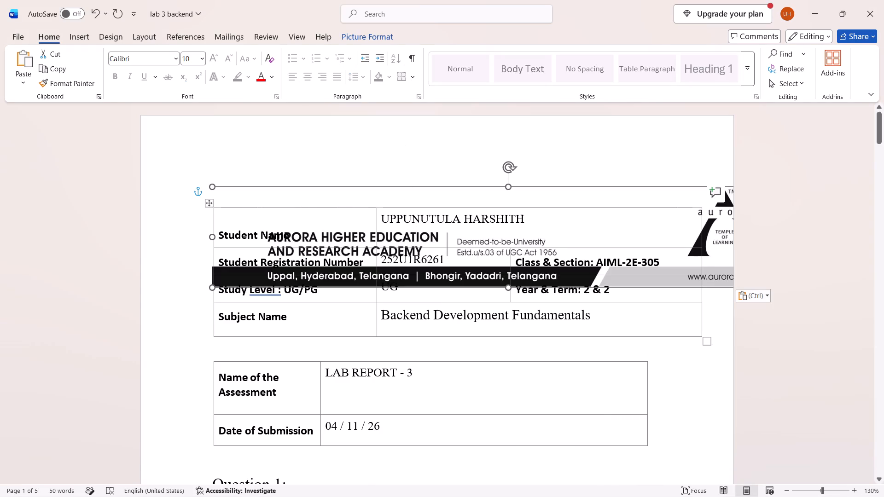
pyautogui.moveTo(500, 197); pyautogui.dragTo(408, 120)
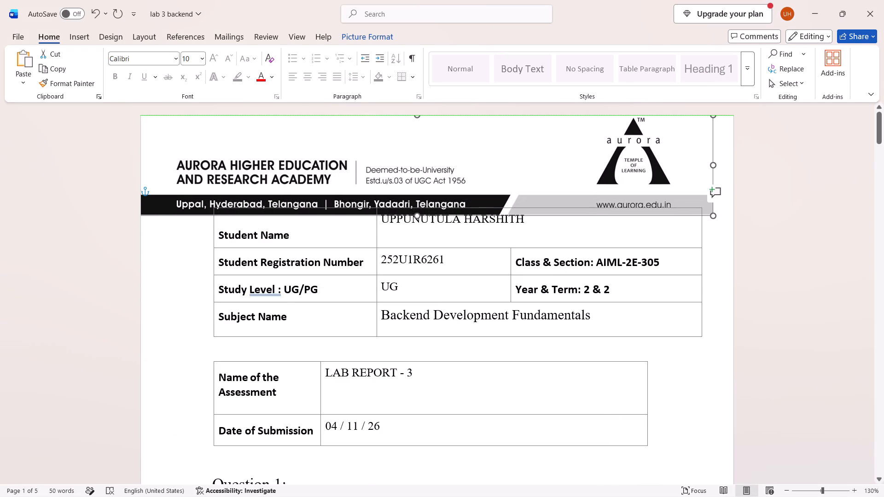
pyautogui.moveTo(408, 120); pyautogui.dragTo(410, 121)
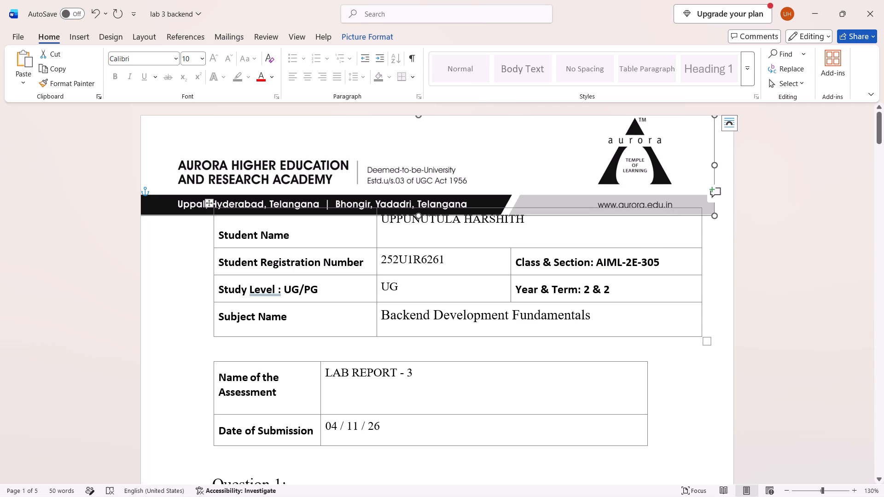
pyautogui.moveTo(630, 167); pyautogui.dragTo(621, 139)
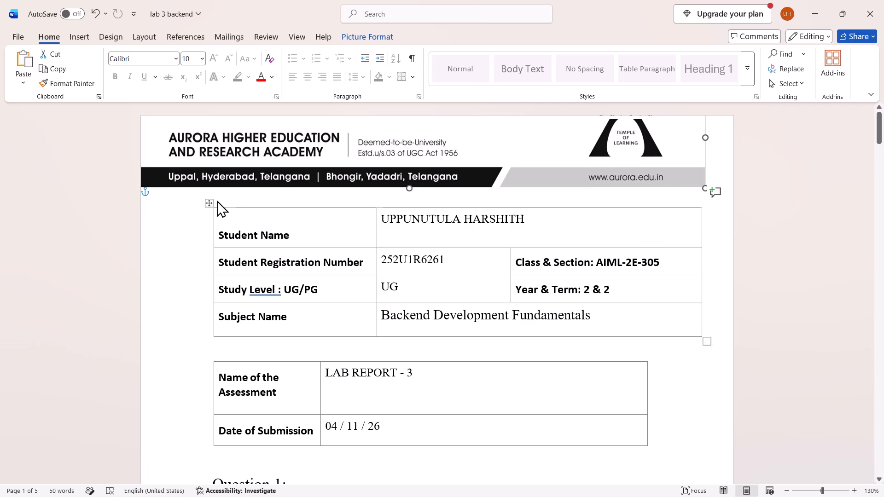
# Insert two blank lines above the student details table to make room for the banner.
pyautogui.click(217, 200)
pyautogui.click(225, 200)
pyautogui.press('Return')
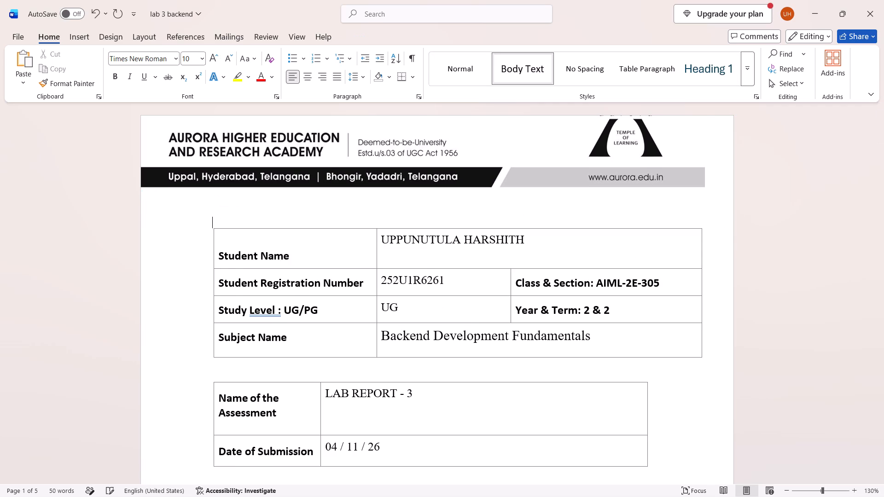
pyautogui.press('Return')
# Move the Aurora banner down so its upper edge aligns with the top of the page.
pyautogui.moveTo(312, 153); pyautogui.dragTo(330, 196)
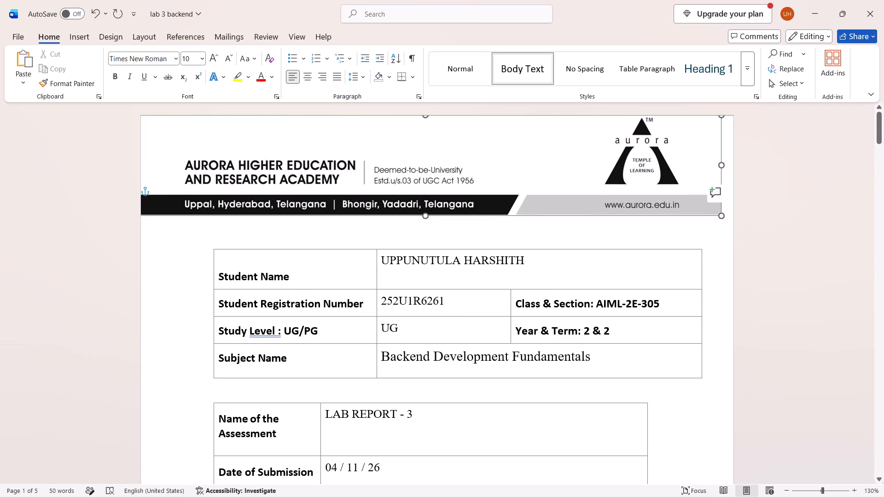
# Shift the Aurora banner sideways so it spans the first page from edge to edge.
pyautogui.moveTo(330, 196); pyautogui.dragTo(333, 182)
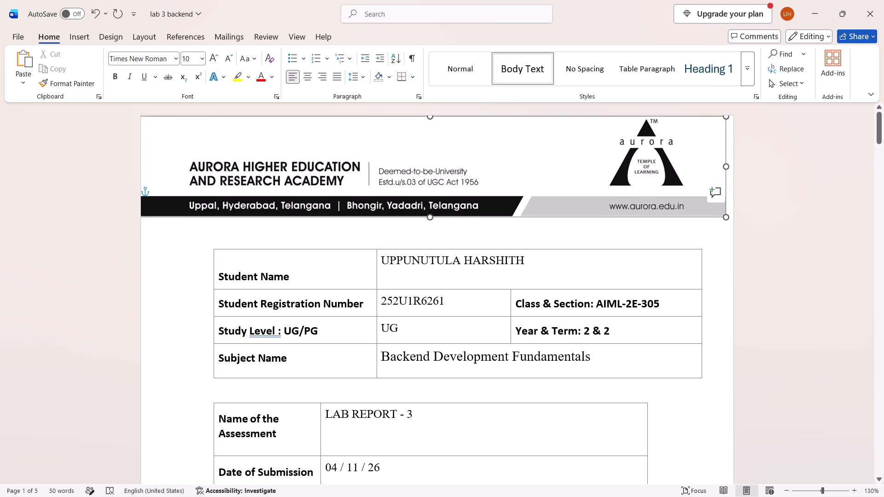
pyautogui.moveTo(333, 182); pyautogui.dragTo(339, 183)
pyautogui.click(435, 232)
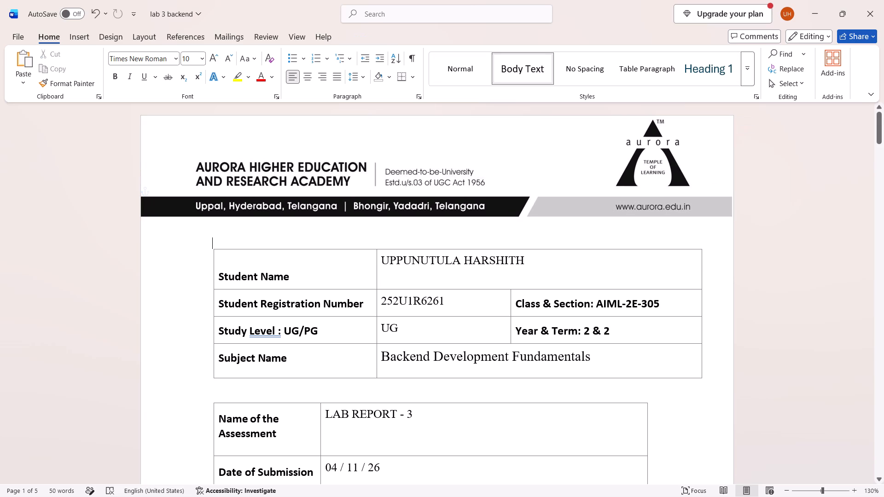
# Review all pages of the lab 3 backend report, checking the banner, student details tables and question screenshots.
pyautogui.scroll(-3, 435, 232)
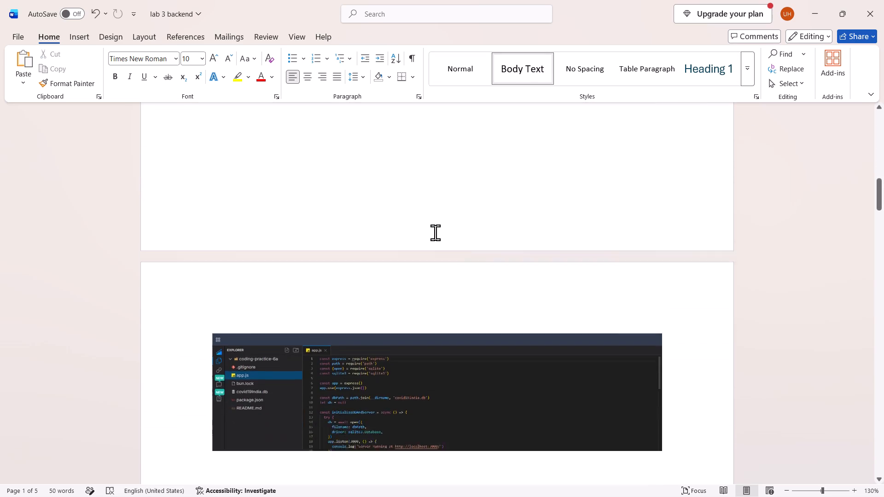
pyautogui.scroll(-4, 435, 232)
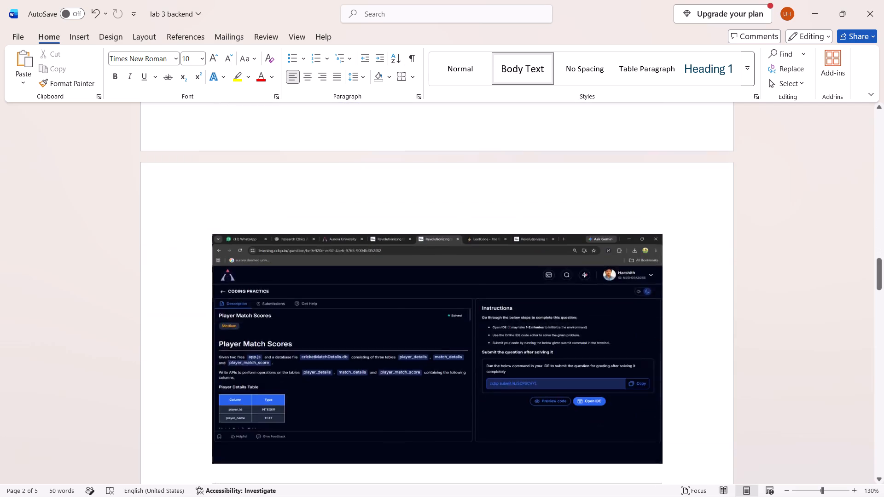
pyautogui.scroll(-3, 435, 232)
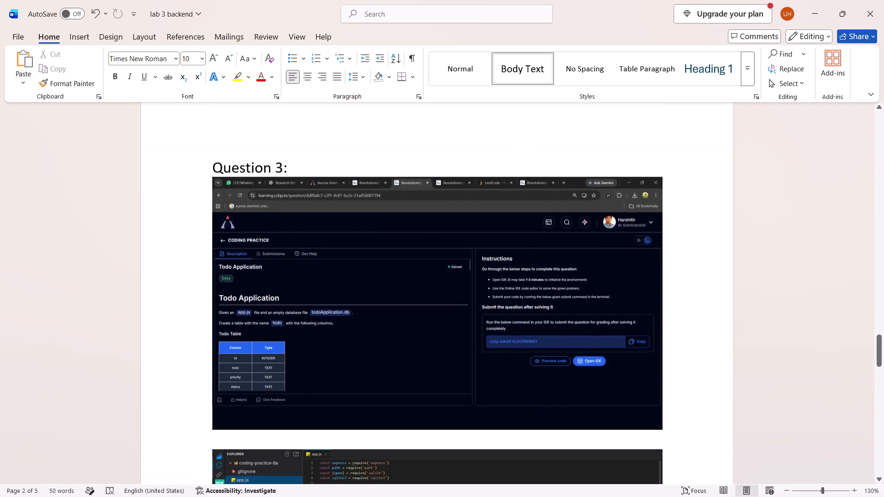
pyautogui.scroll(-1, 435, 232)
pyautogui.scroll(5, 435, 232)
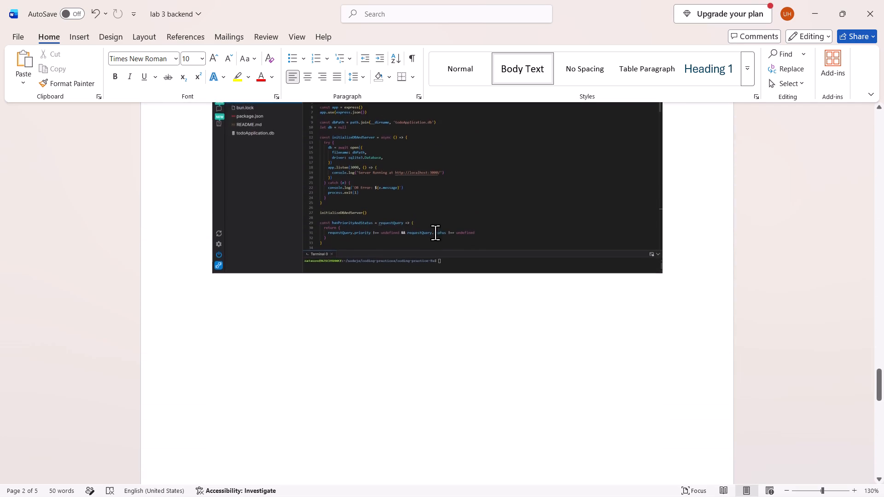
pyautogui.scroll(5, 435, 232)
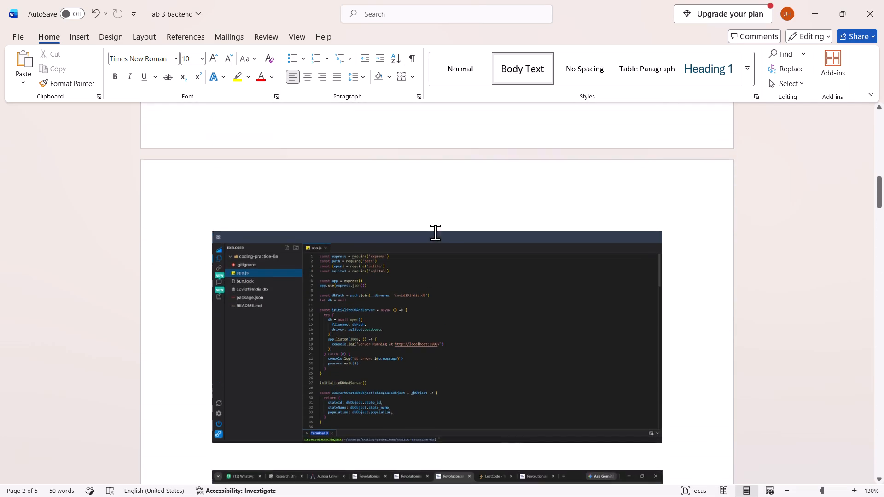
pyautogui.scroll(2, 435, 232)
pyautogui.scroll(-1, 435, 232)
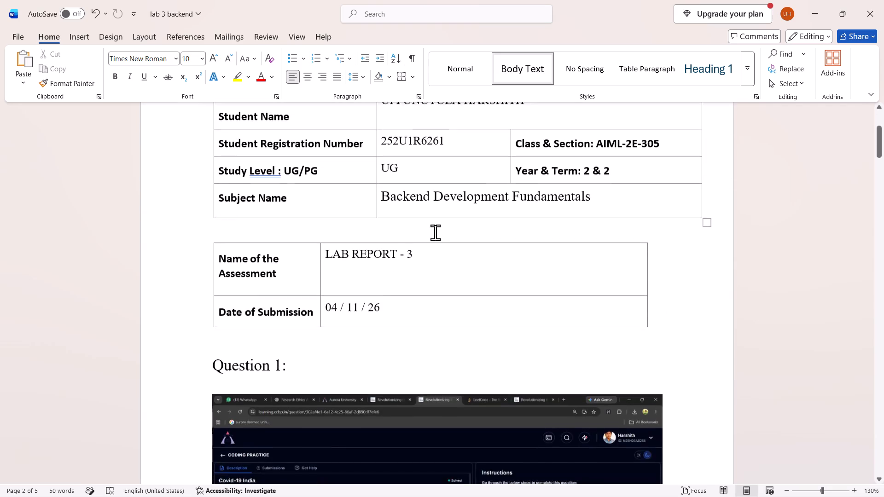
pyautogui.scroll(-1, 435, 232)
pyautogui.scroll(2, 435, 232)
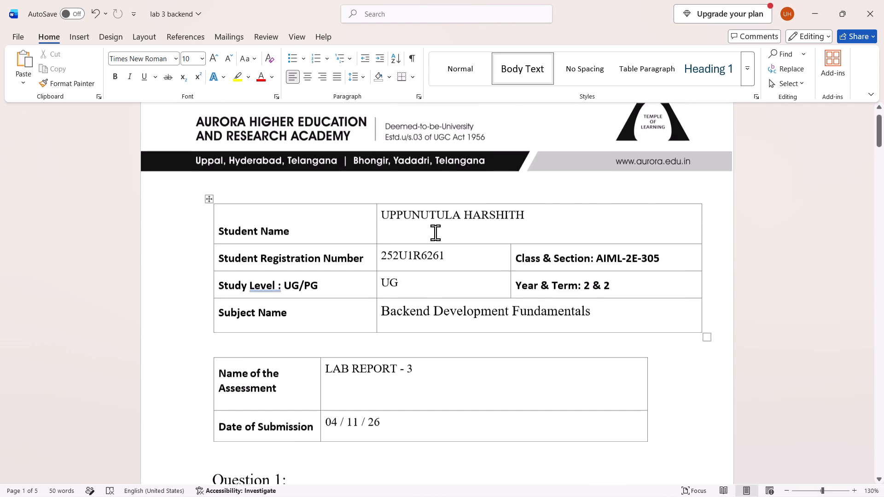
pyautogui.scroll(-6, 435, 232)
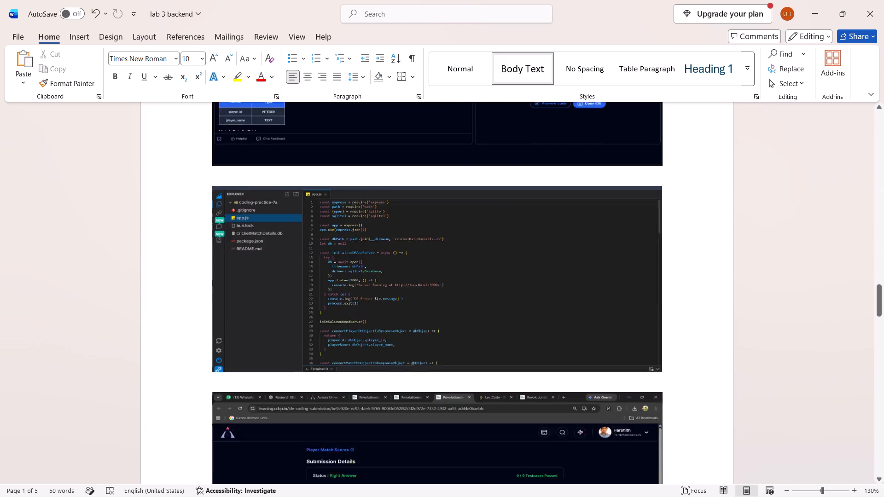
pyautogui.scroll(1, 435, 232)
pyautogui.scroll(-3, 435, 232)
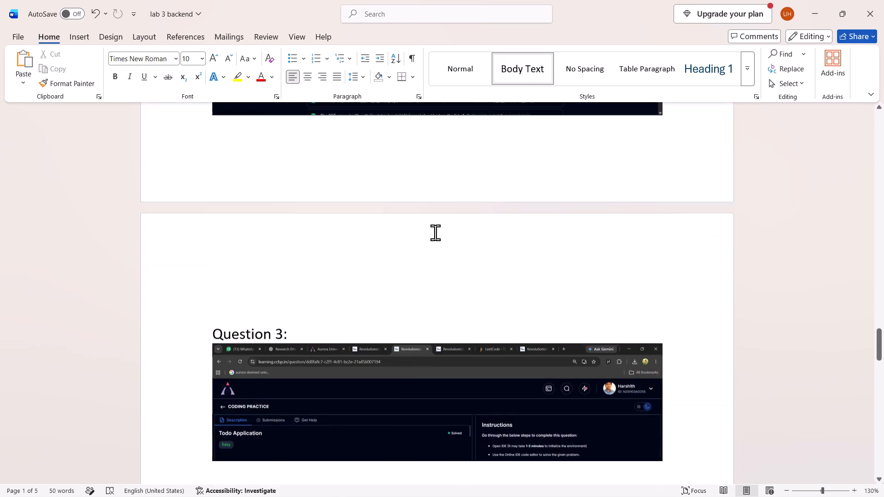
pyautogui.scroll(-1, 435, 232)
pyautogui.scroll(4, 435, 232)
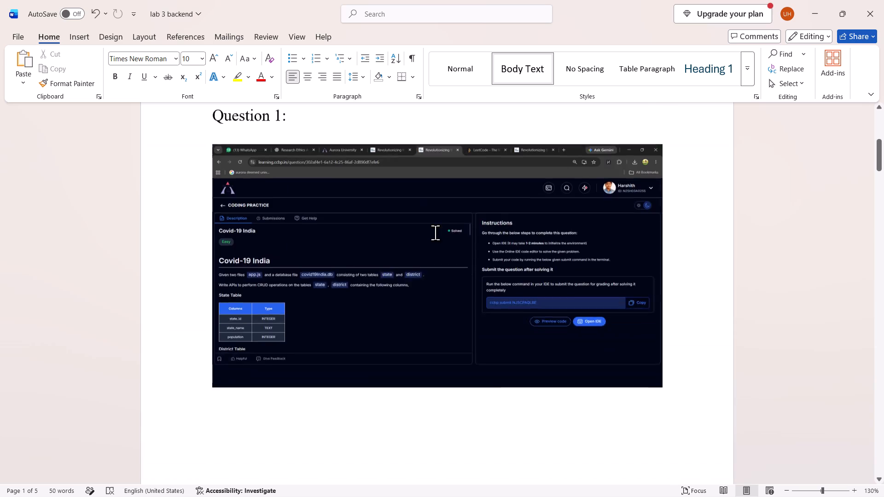
pyautogui.scroll(1, 435, 232)
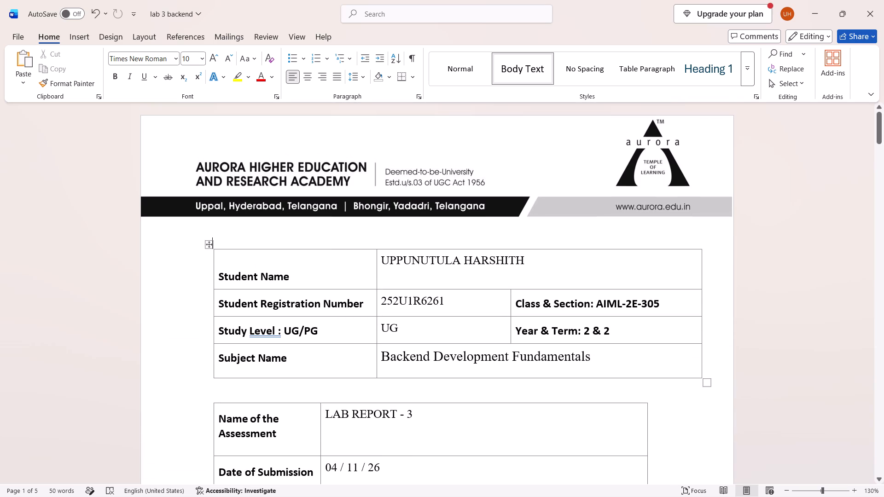
pyautogui.scroll(1, 435, 232)
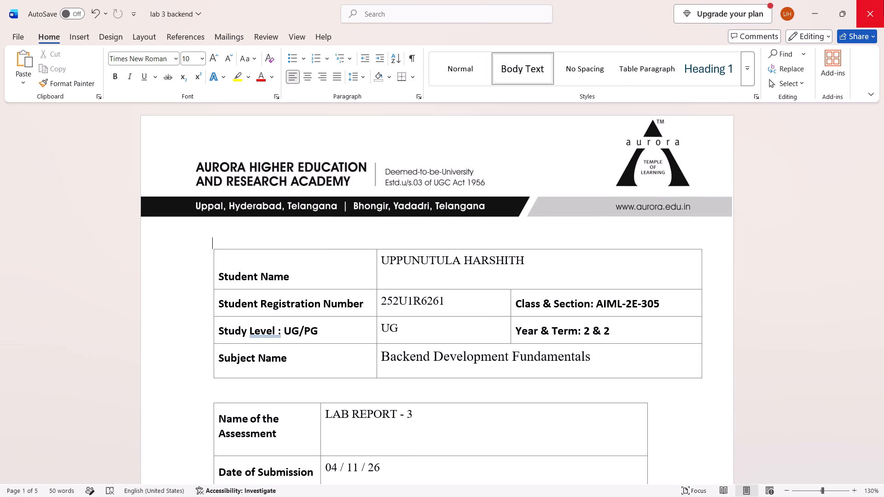
# Close the lab 3 backend document, saving its changes, and close the Node lab 2 document.
pyautogui.click(883, 0)
pyautogui.click(442, 341)
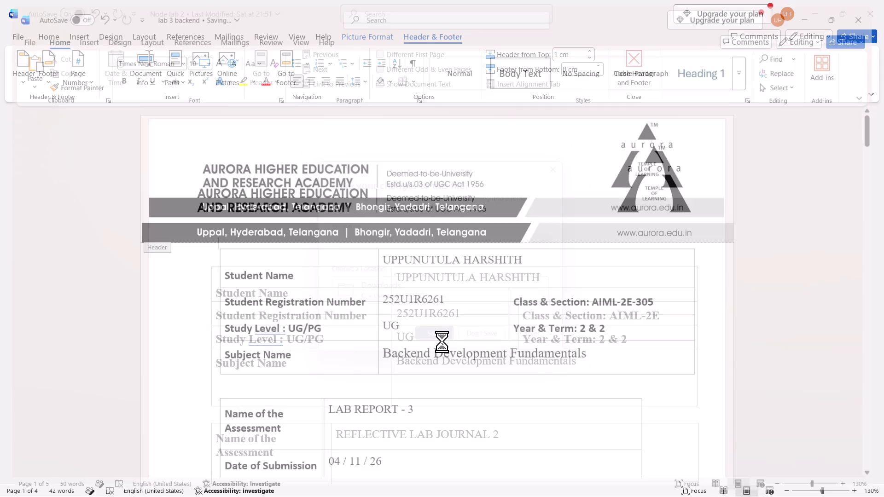
pyautogui.click(878, 0)
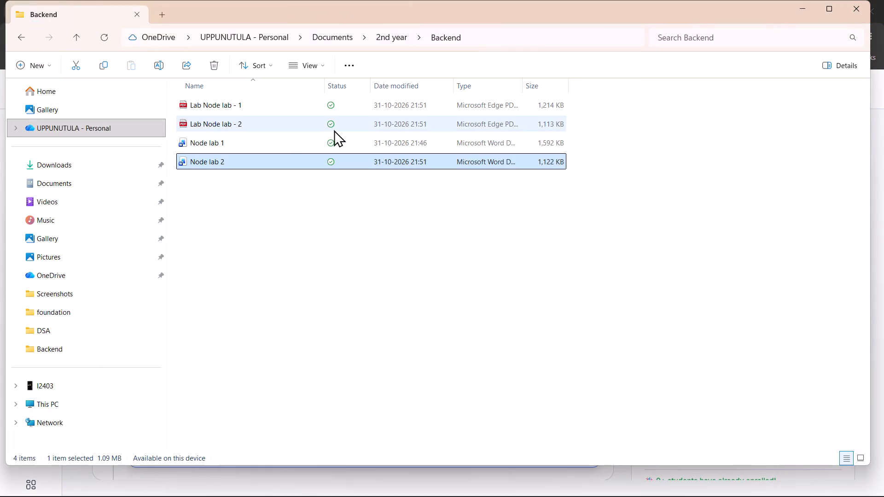
# In File Explorer, reopen the lab 3 backend document from the Downloads folder.
pyautogui.click(96, 164)
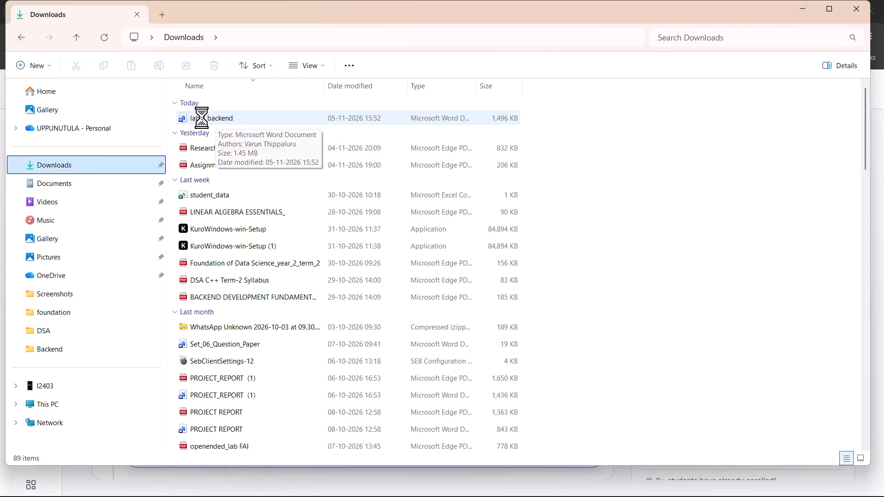
pyautogui.doubleClick(215, 114)
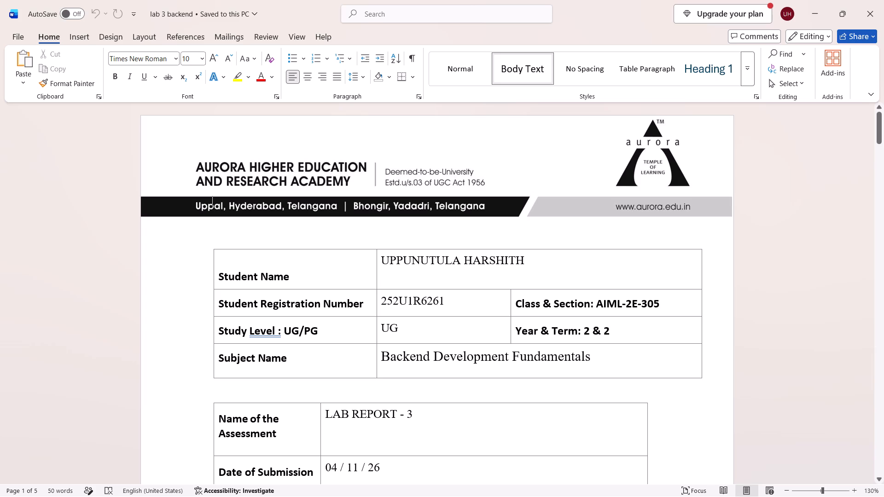
# Export the report as a PDF named lab 3 backend into the Backend folder under Documents, 2nd year.
pyautogui.click(15, 37)
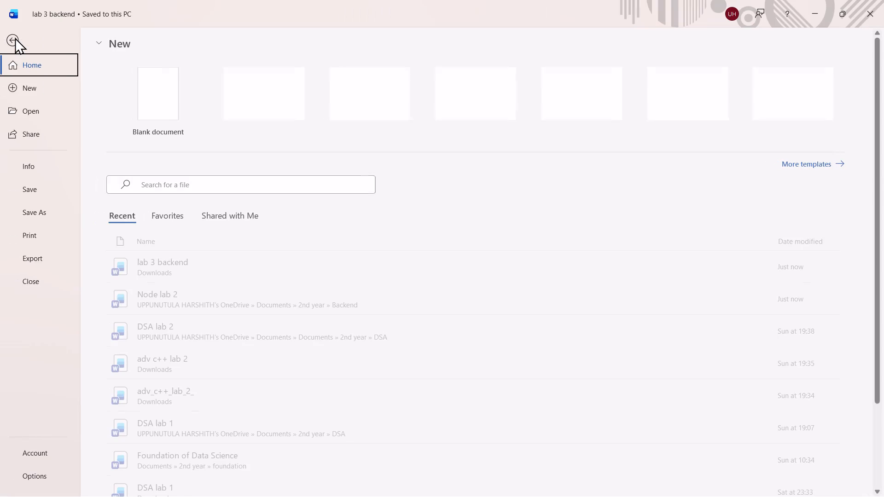
pyautogui.click(47, 248)
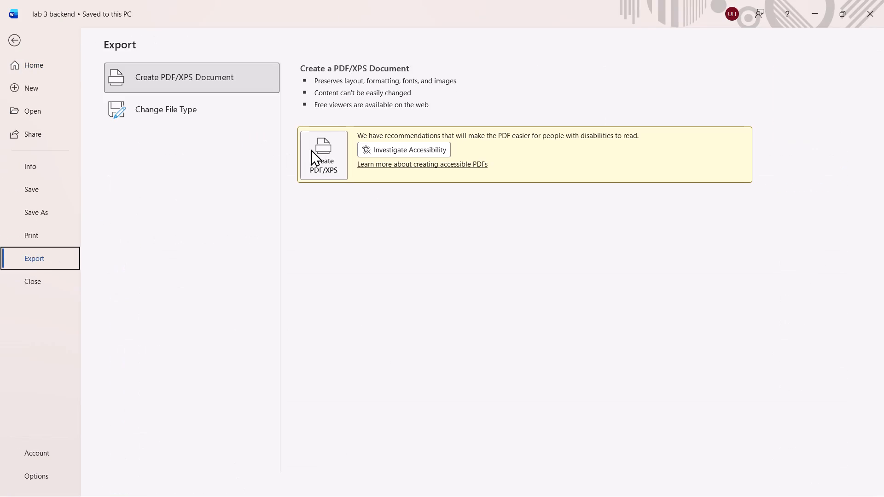
pyautogui.click(311, 149)
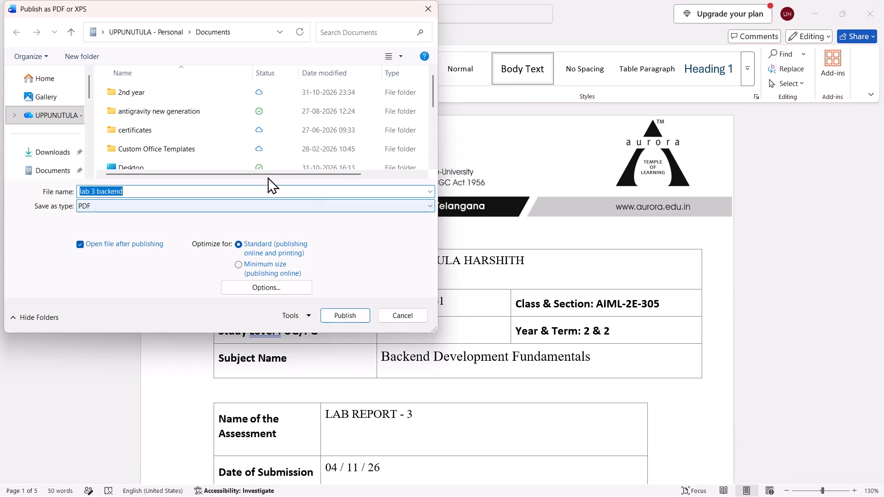
pyautogui.doubleClick(149, 97)
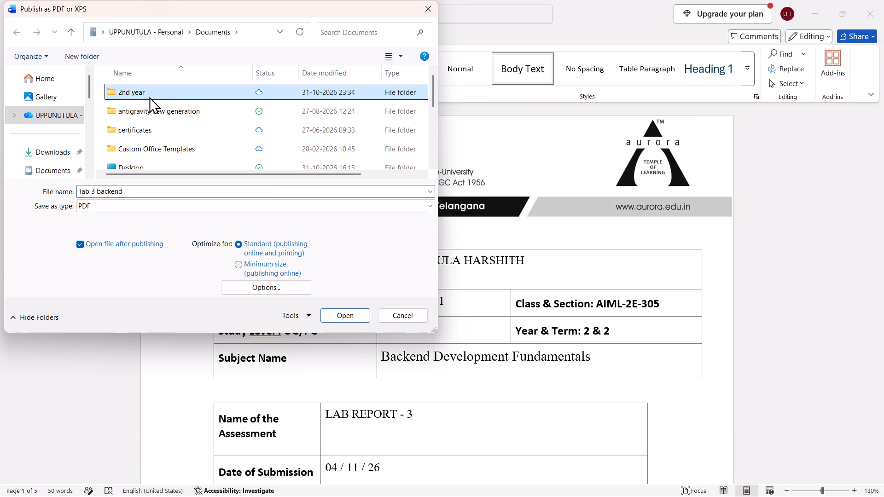
pyautogui.doubleClick(141, 93)
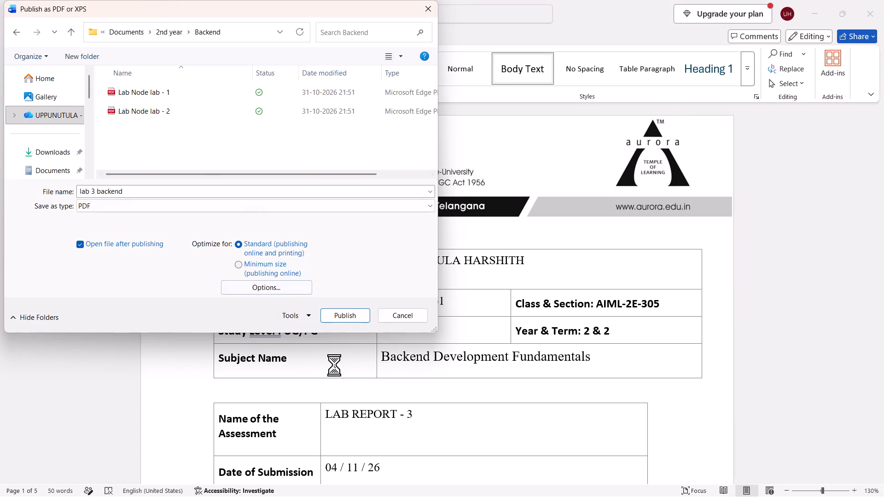
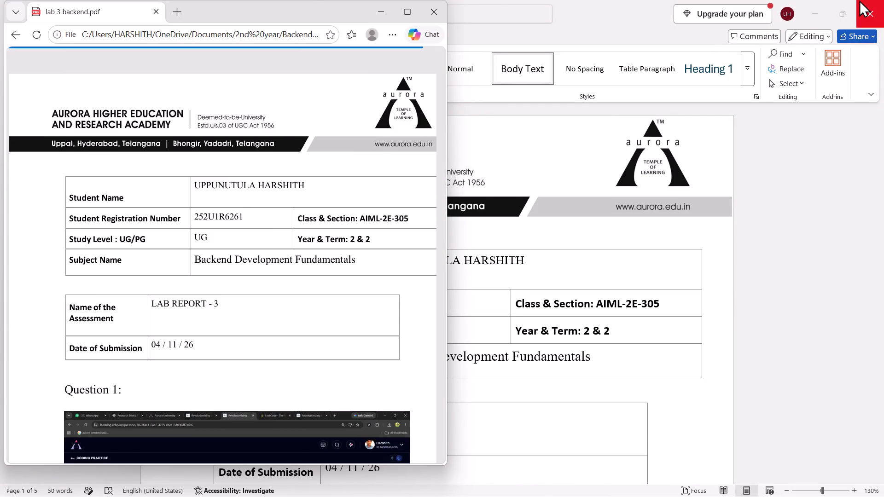
# Close the exported lab 3 backend PDF and the lab 3 backend Word document.
pyautogui.click(438, 10)
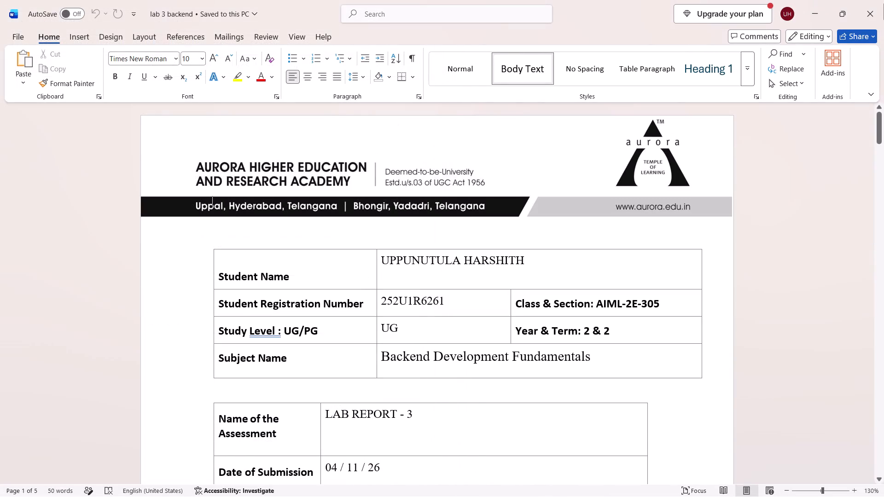
pyautogui.click(883, 3)
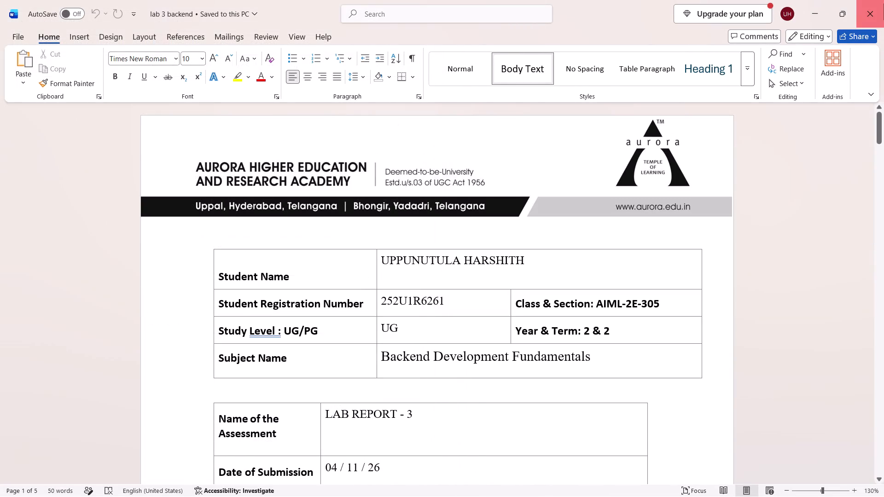
# Copy the lab 3 backend Word document from Downloads into the Backend folder under Documents, 2nd year.
pyautogui.click(203, 118)
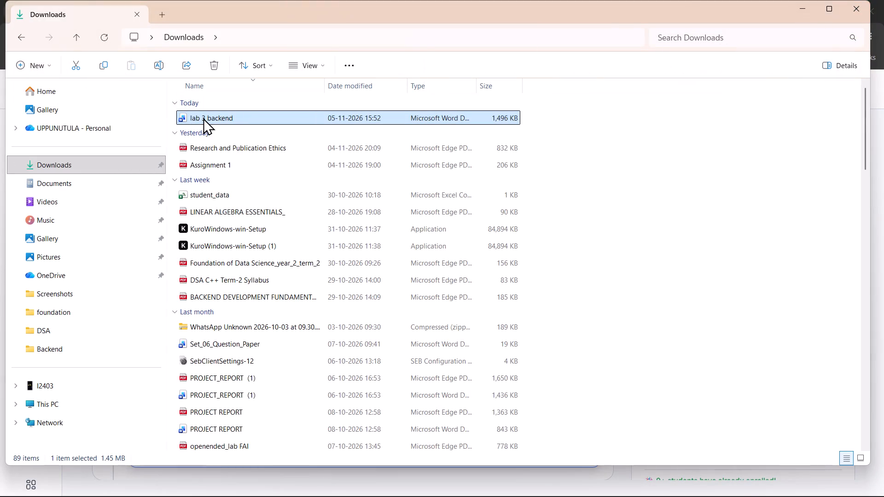
pyautogui.hotkey('ctrl', 'c')
pyautogui.click(288, 121)
pyautogui.click(297, 113)
pyautogui.hotkey('ctrl', 'c')
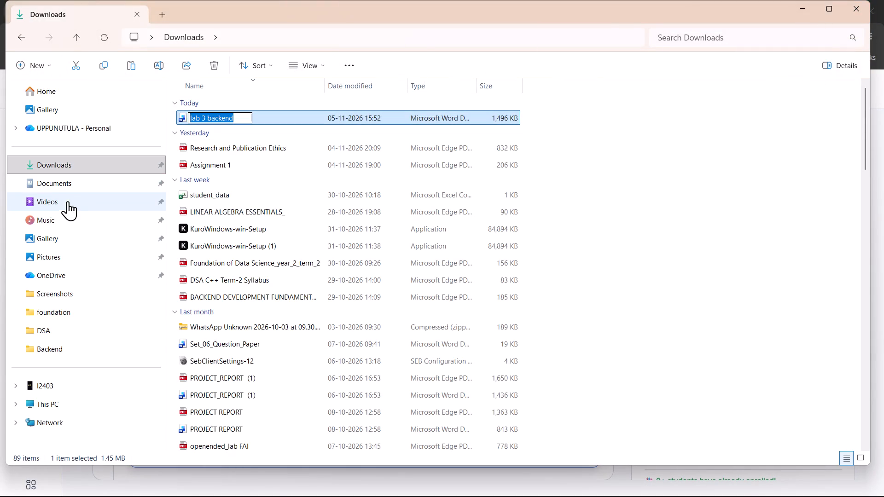
pyautogui.click(75, 193)
pyautogui.click(86, 184)
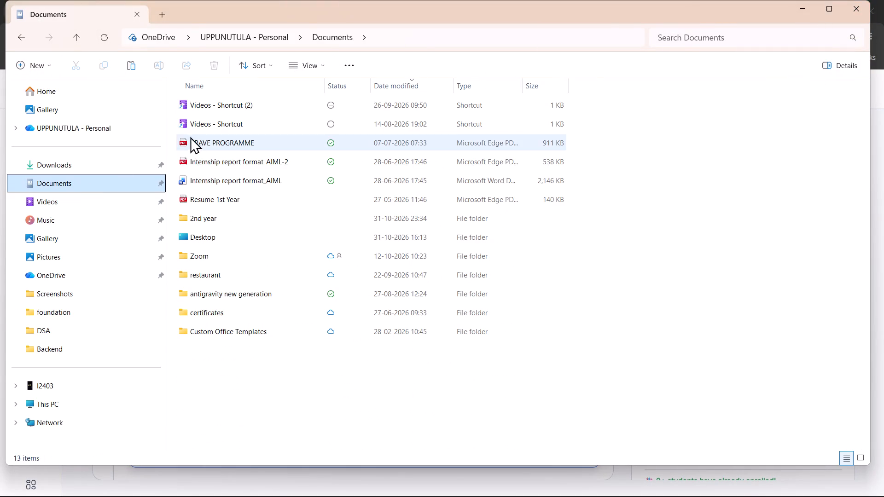
pyautogui.doubleClick(217, 224)
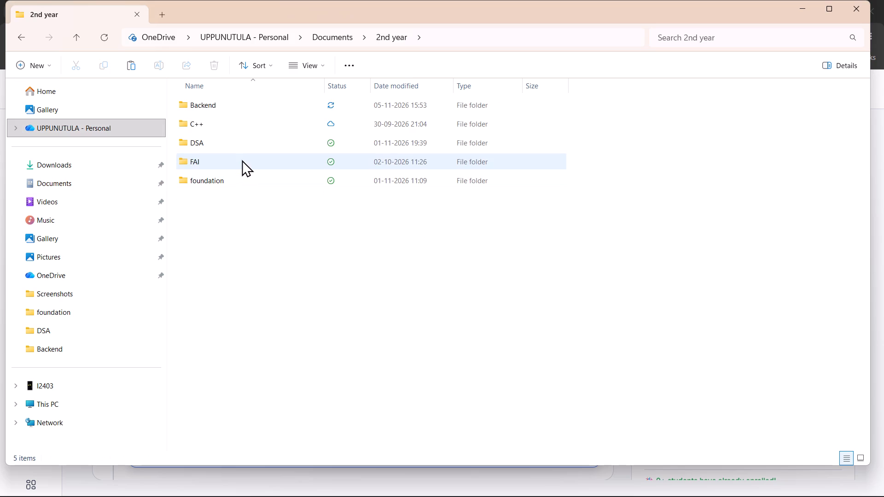
pyautogui.doubleClick(217, 99)
pyautogui.click(246, 240)
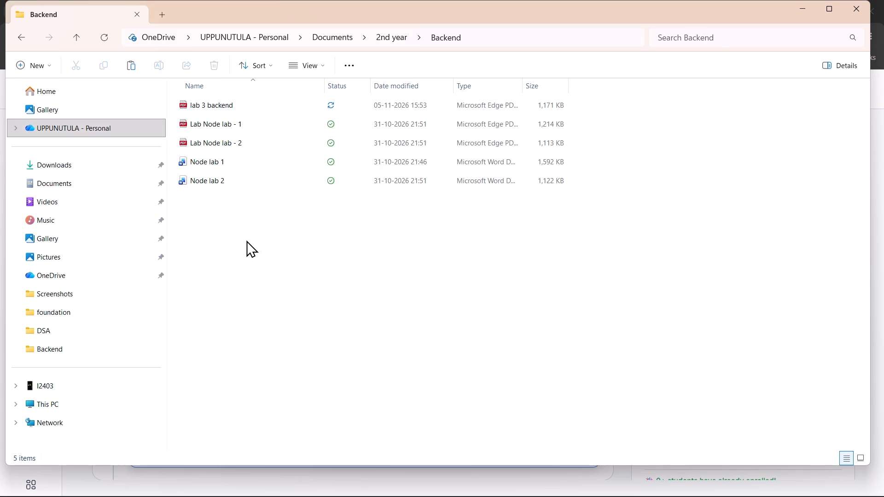
pyautogui.hotkey('ctrl', 'v')
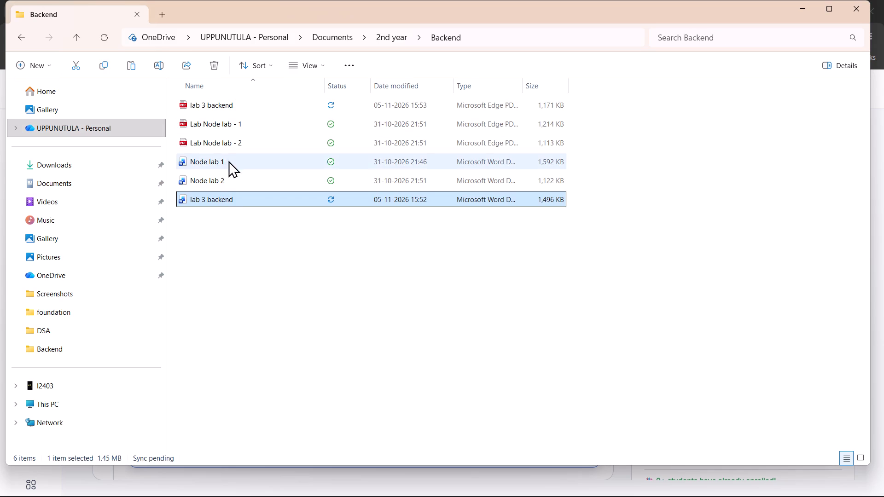
# Rename the lab 3 backend Word document as Lab Node lab - 3, reusing the Lab Node lab - 2 file's name.
pyautogui.click(240, 159)
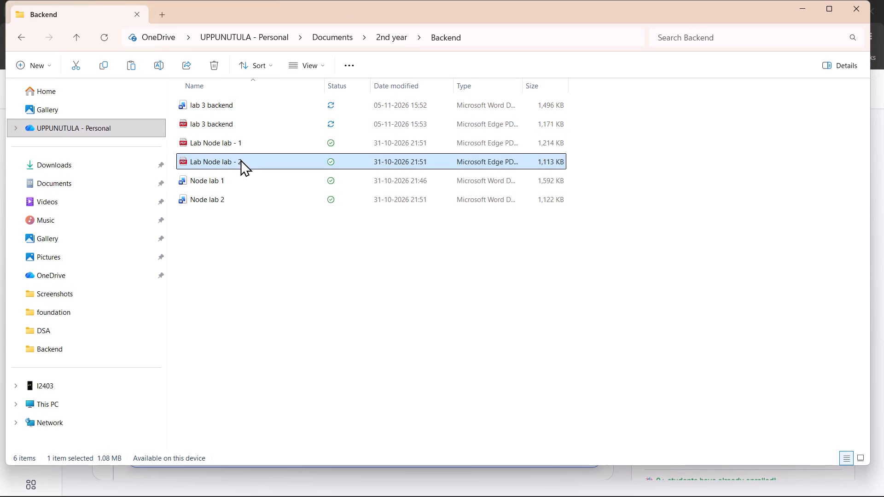
pyautogui.click(166, 66)
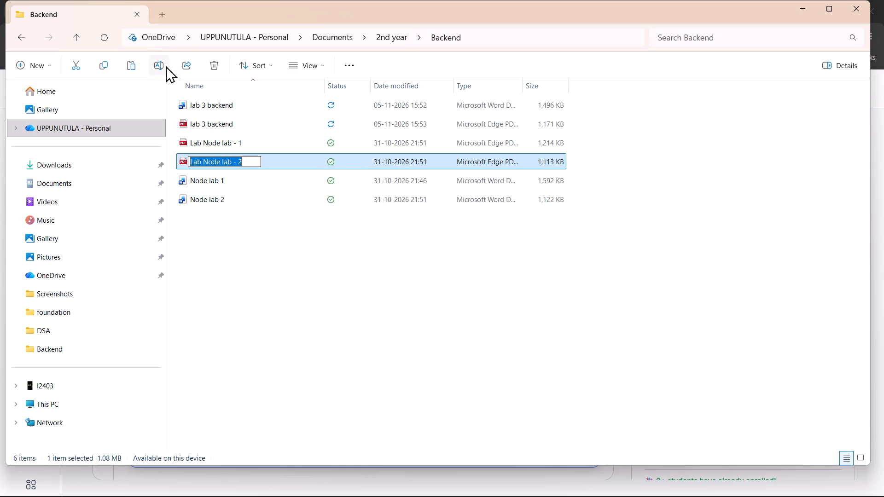
pyautogui.hotkey('ctrl', 'c')
pyautogui.click(225, 113)
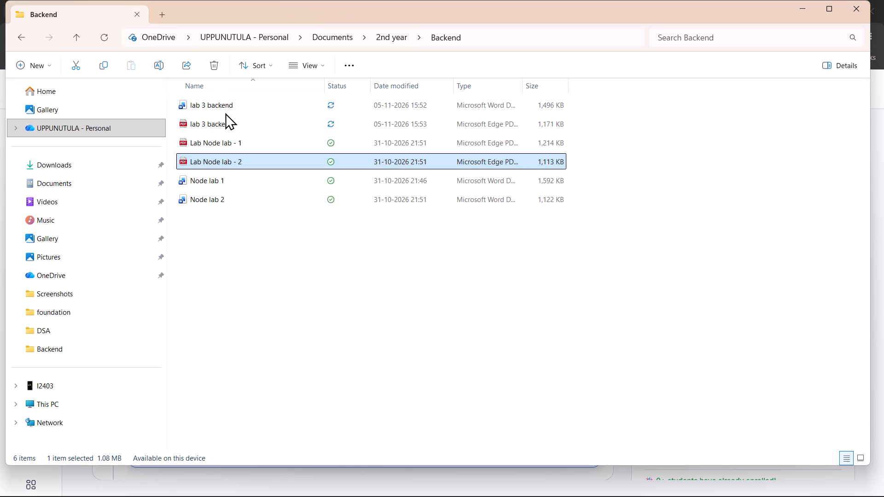
pyautogui.click(221, 110)
pyautogui.click(161, 66)
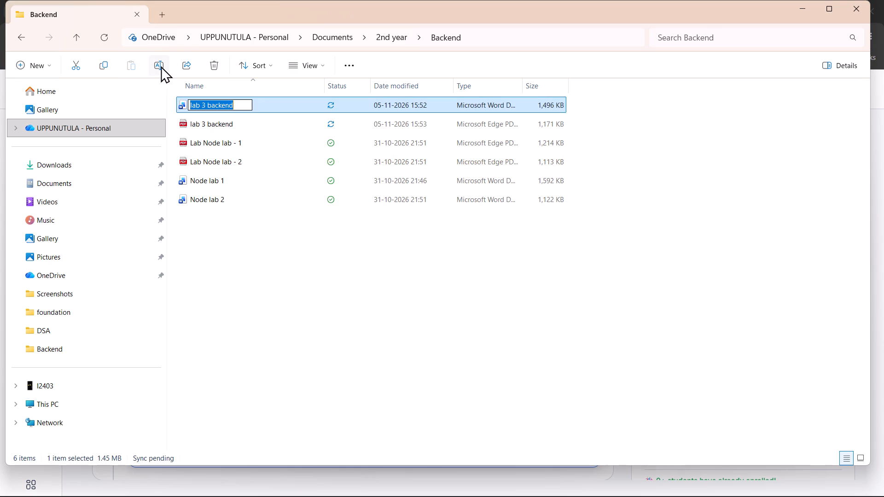
pyautogui.press('BackSpace')
pyautogui.hotkey('ctrl', 'v')
pyautogui.press('BackSpace')
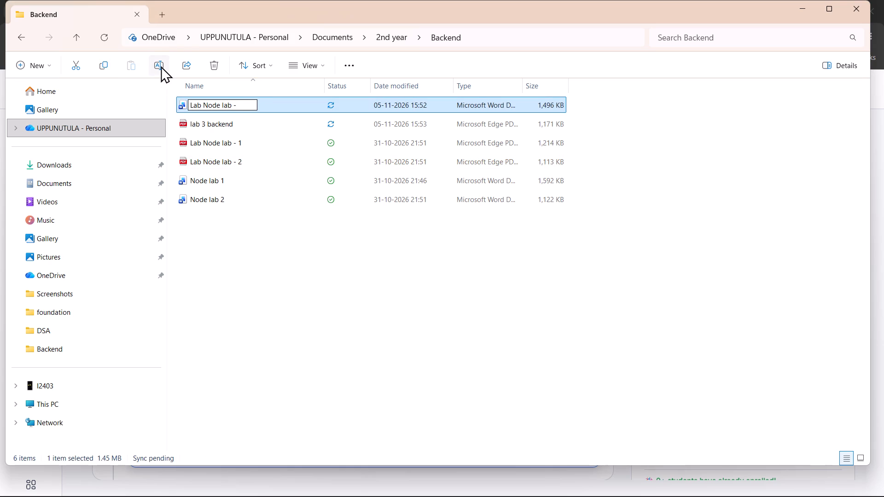
pyautogui.press('3')
pyautogui.press('Return')
pyautogui.click(291, 313)
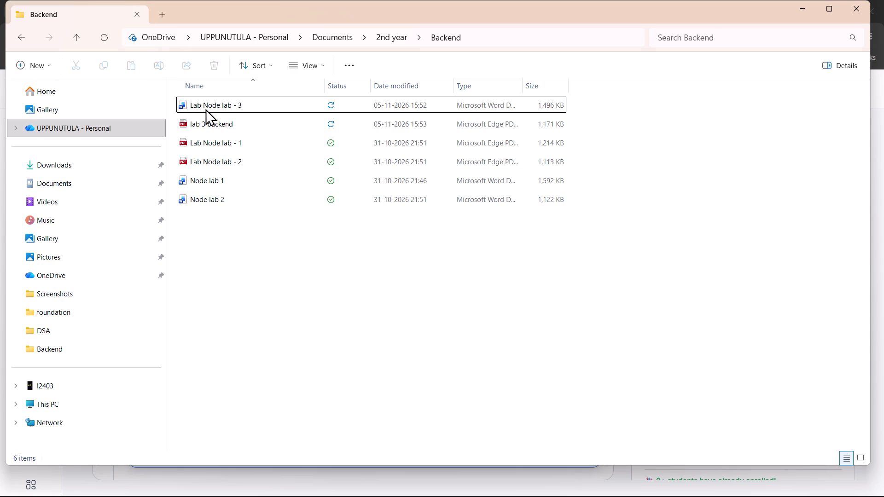
# Rename the lab 3 backend PDF in the Backend folder as Lab Node lab - 3.
pyautogui.click(213, 119)
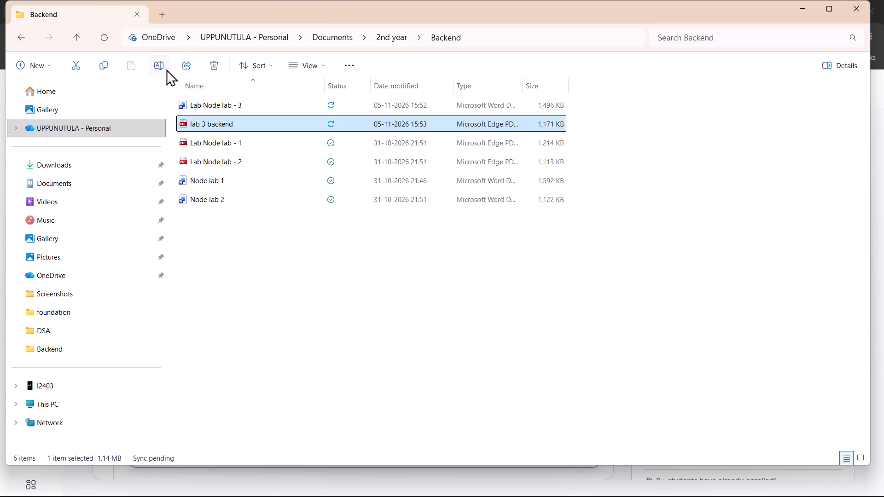
pyautogui.click(163, 68)
pyautogui.press('BackSpace')
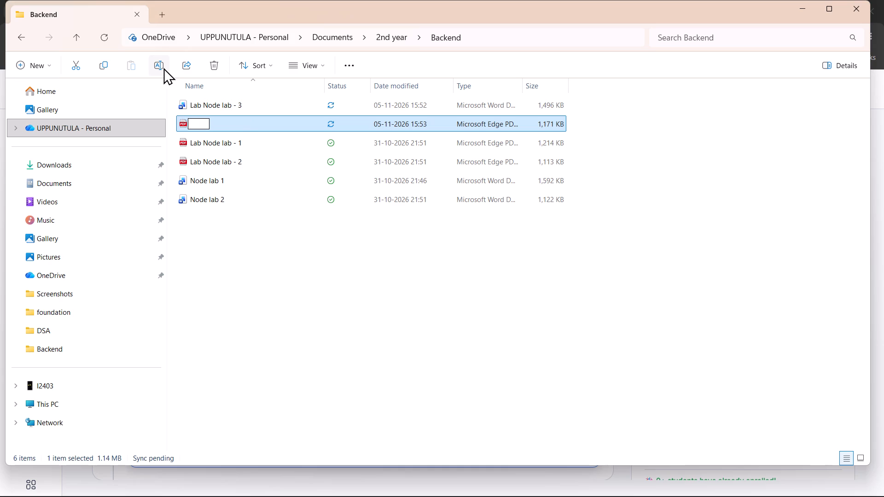
pyautogui.hotkey('ctrl', 'v')
pyautogui.press('BackSpace')
pyautogui.press('3')
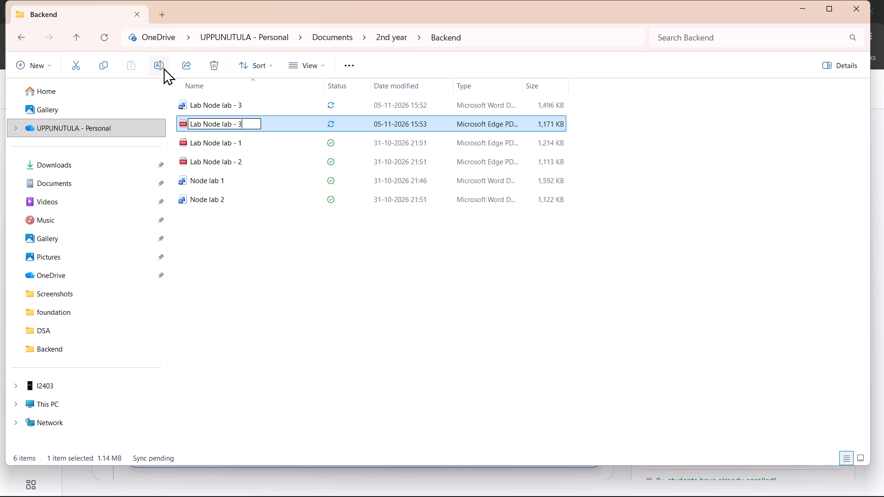
pyautogui.press('Return')
pyautogui.click(297, 235)
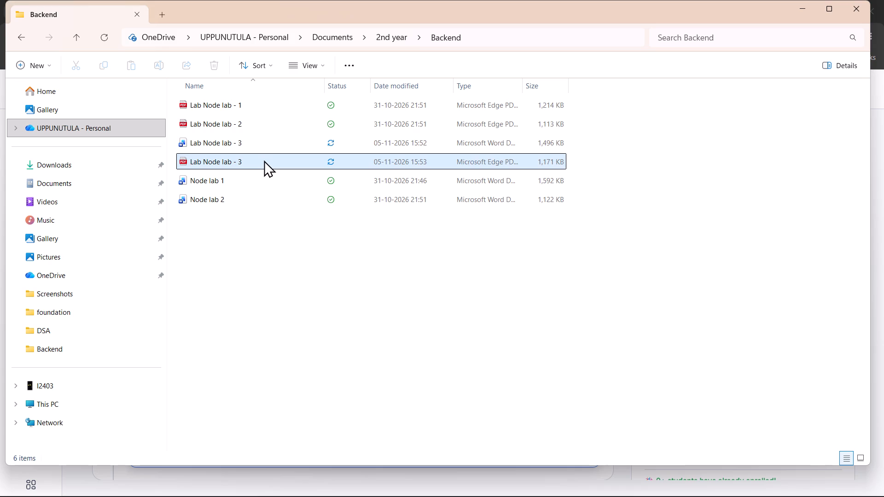
pyautogui.doubleClick(264, 160)
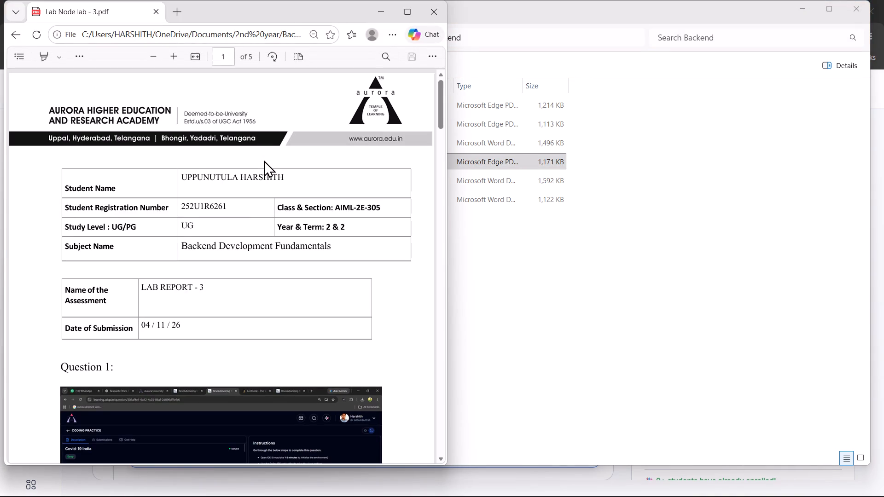